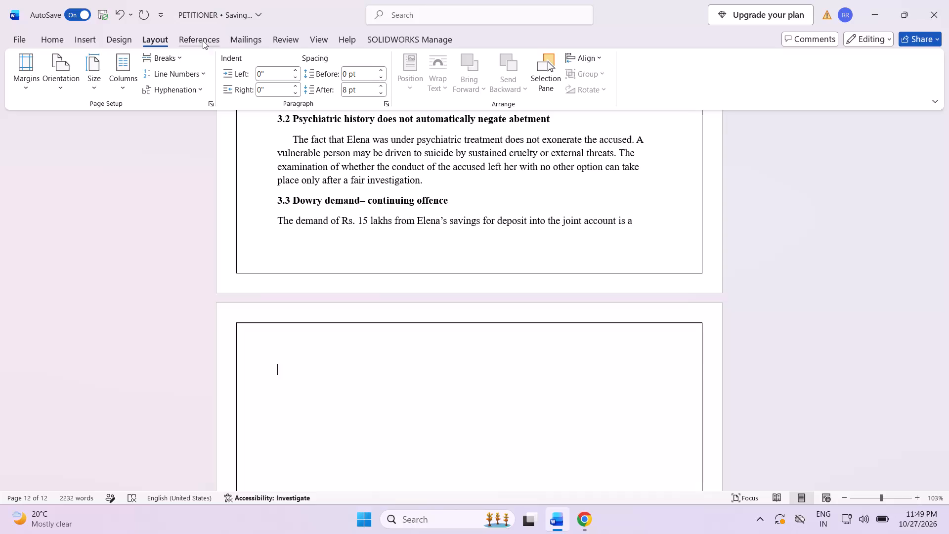
Insert a simple text box on the blank page 12 and replace its placeholder text with "TC-".
click(90, 37)
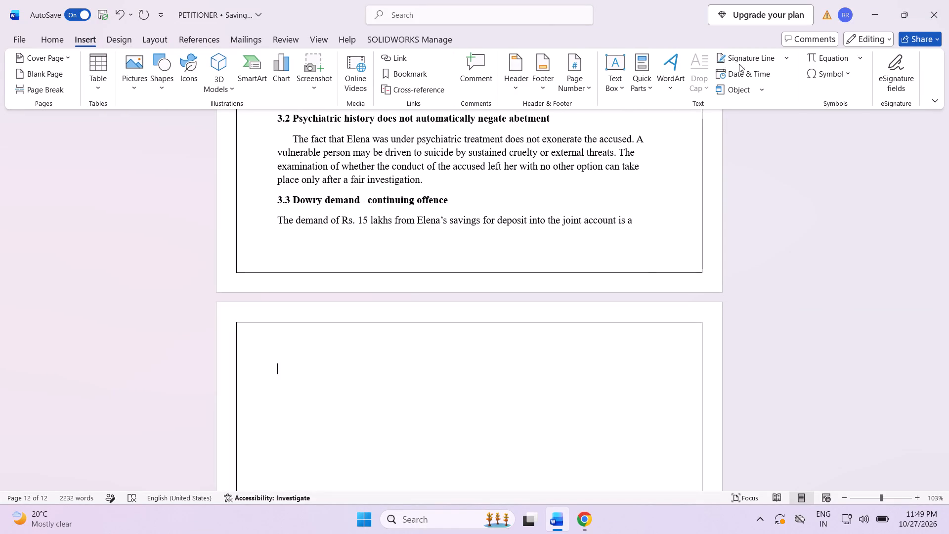
click(625, 82)
click(637, 162)
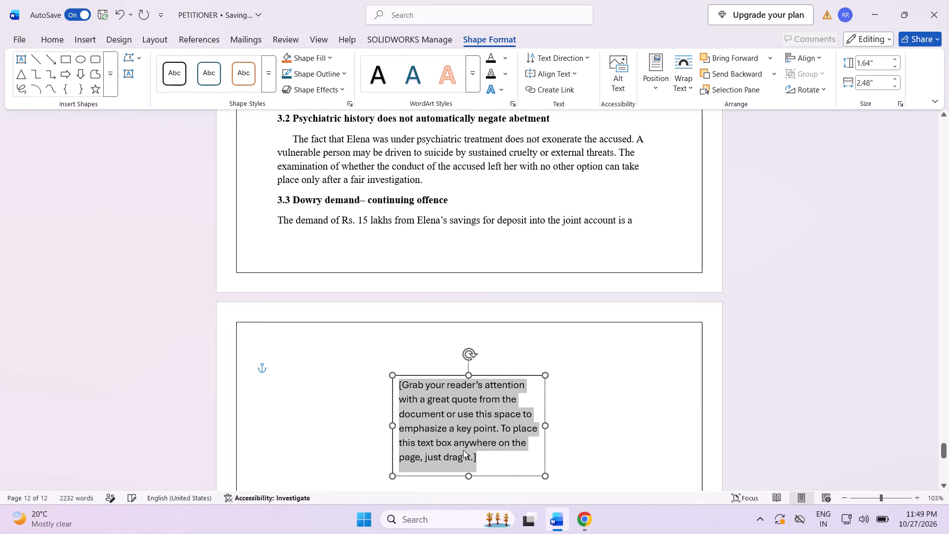
drag(497, 455, 432, 421)
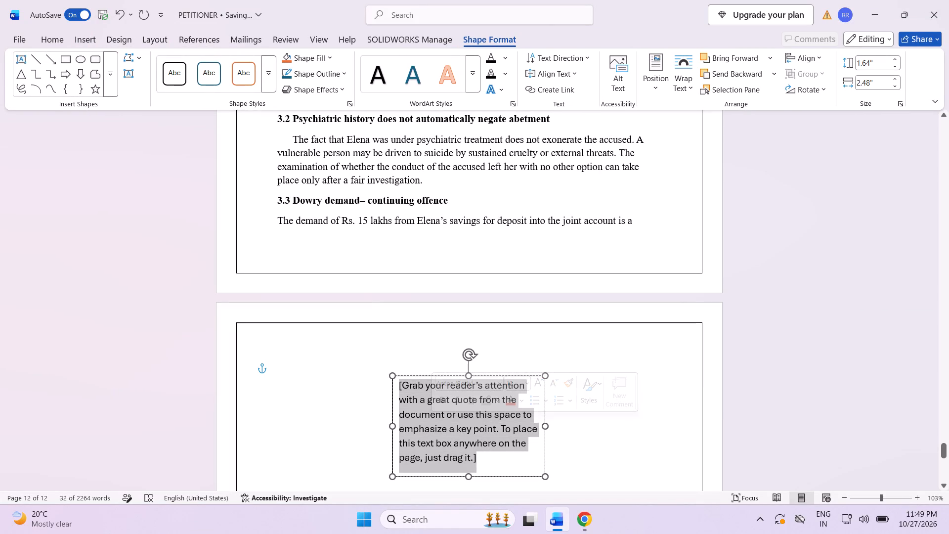
key(BackSpace)
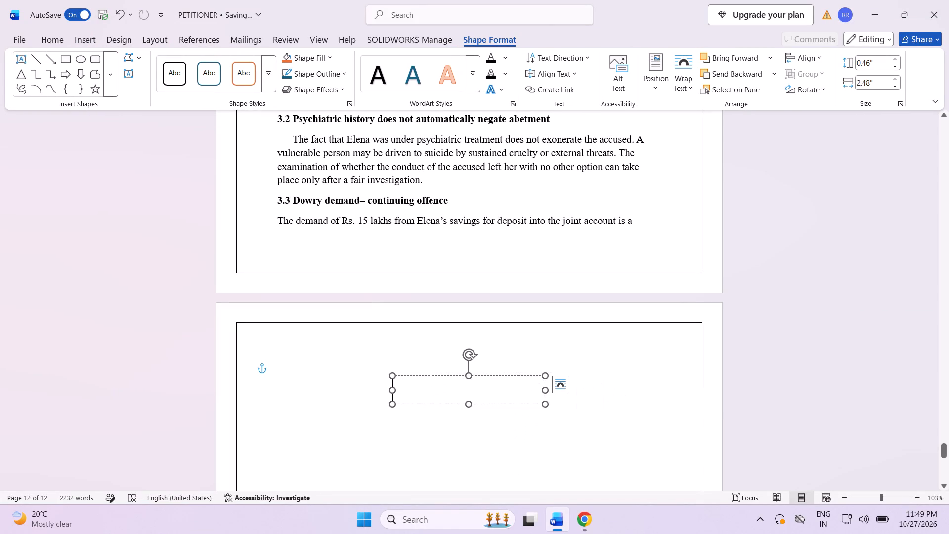
key(c)
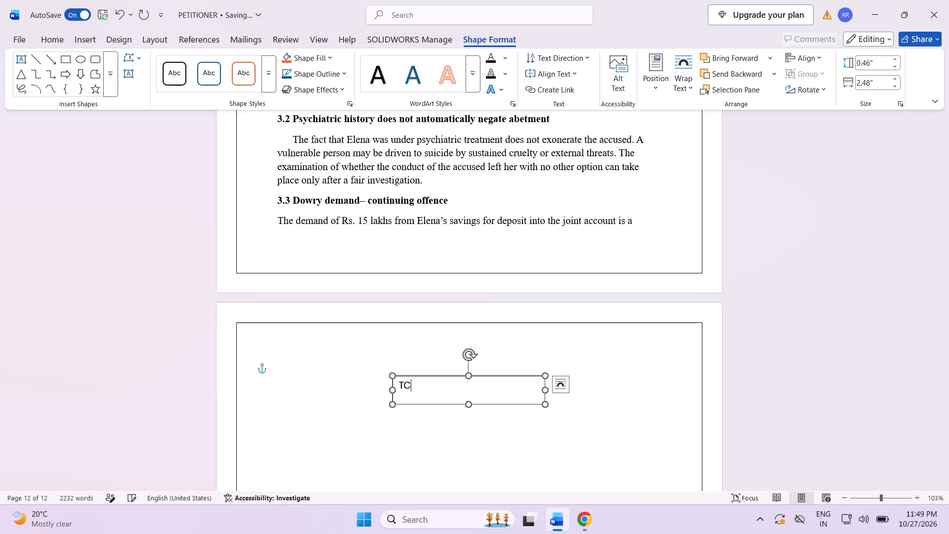
key(minus)
Shrink the "TC-" text box to about 0.31" high and 1.35" wide.
drag(467, 404, 465, 395)
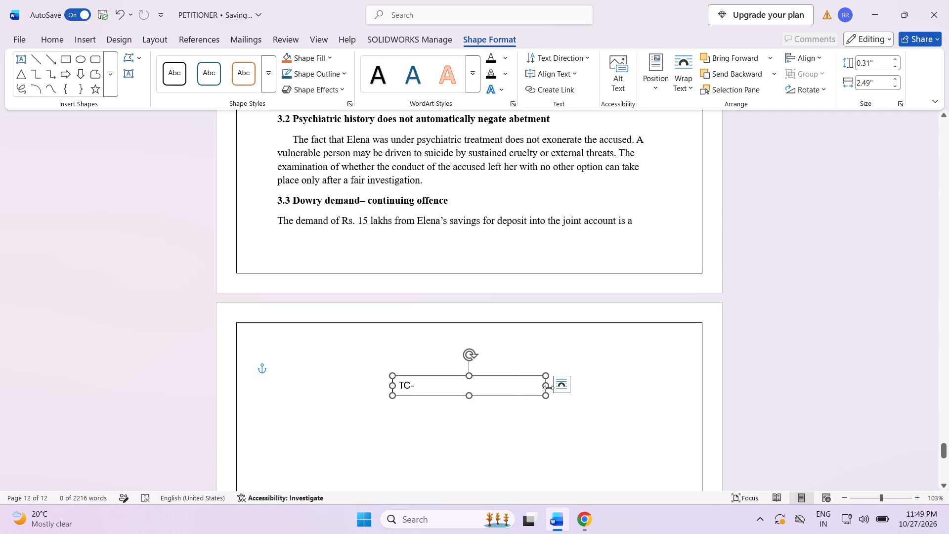
drag(548, 388, 463, 380)
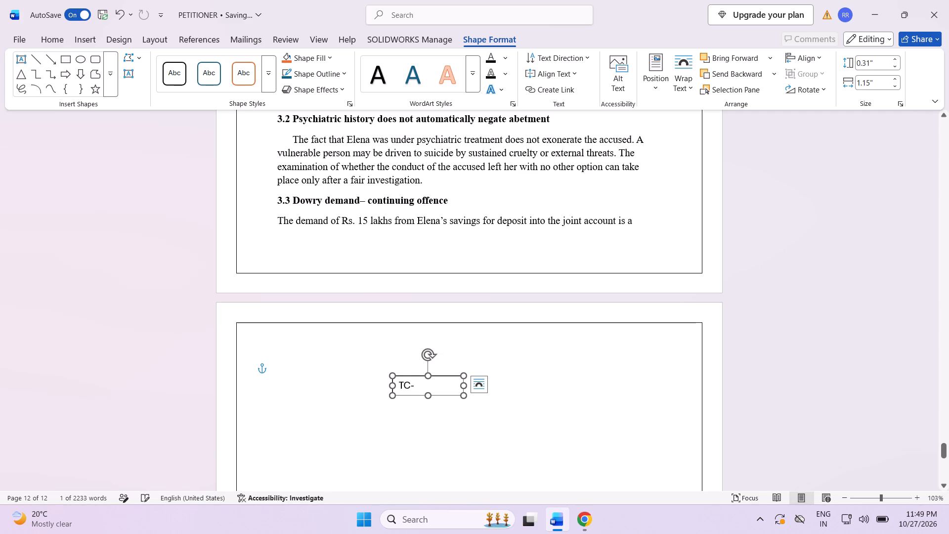
drag(466, 385, 475, 386)
Move the "TC-" text box to the upper-right corner of page 12, inside the page border.
drag(440, 379, 486, 377)
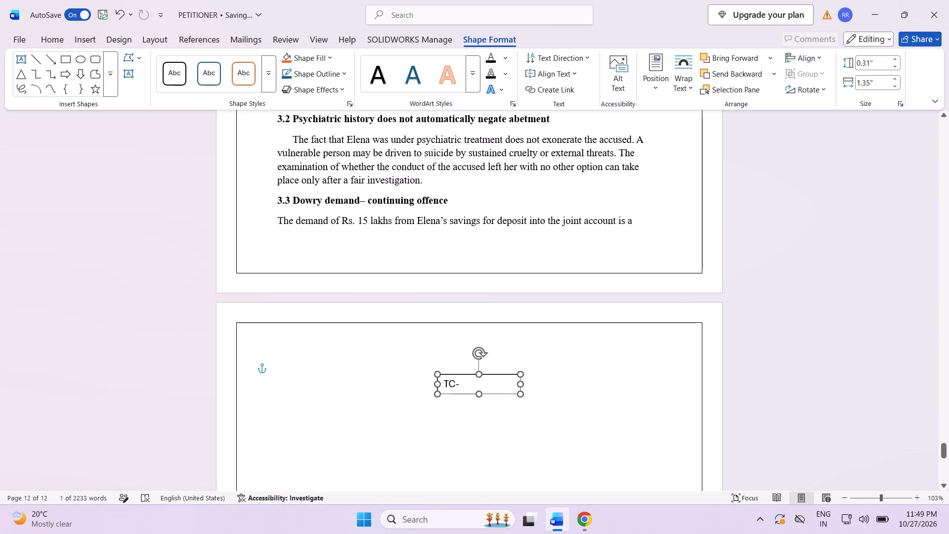
drag(486, 377, 642, 346)
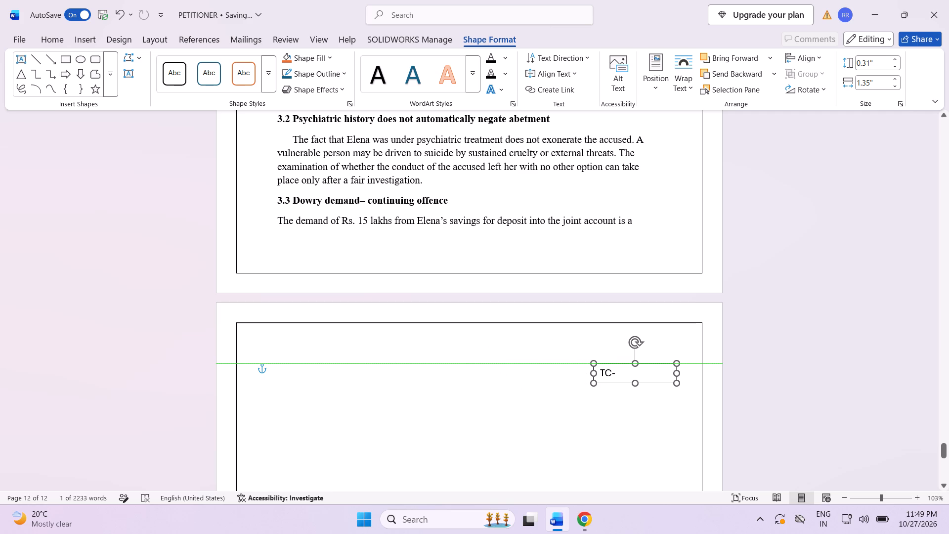
drag(642, 346, 617, 339)
scroll(612, 376, down, 4)
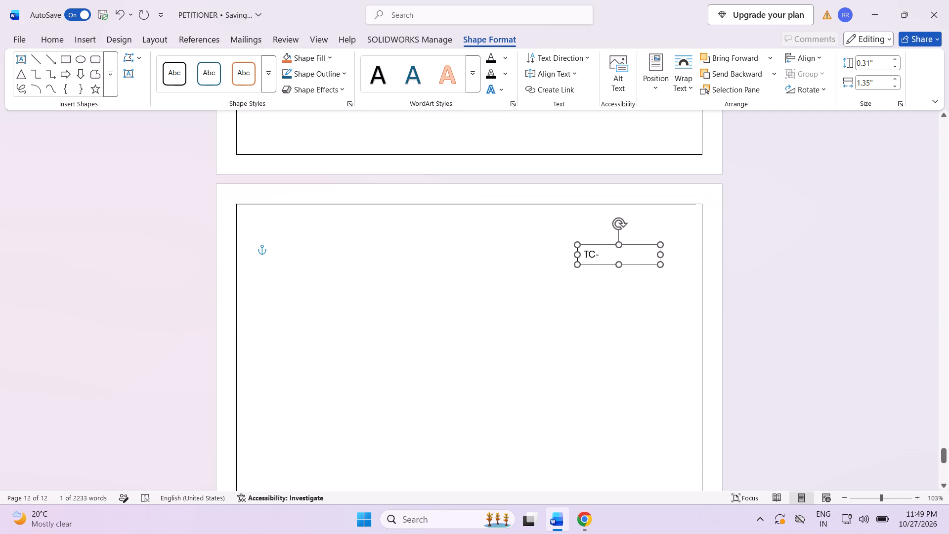
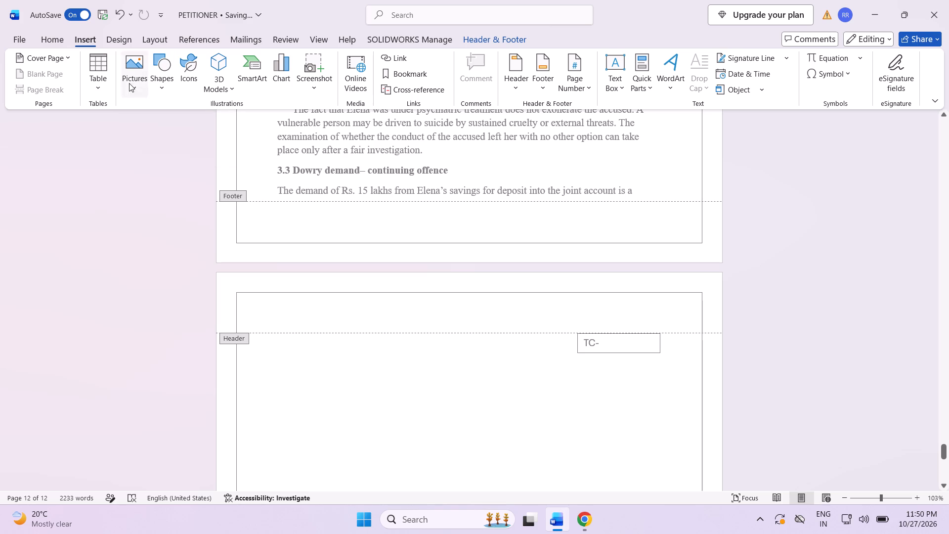
Insert a simple text box in the page header and replace its placeholder text with "TC-".
click(619, 69)
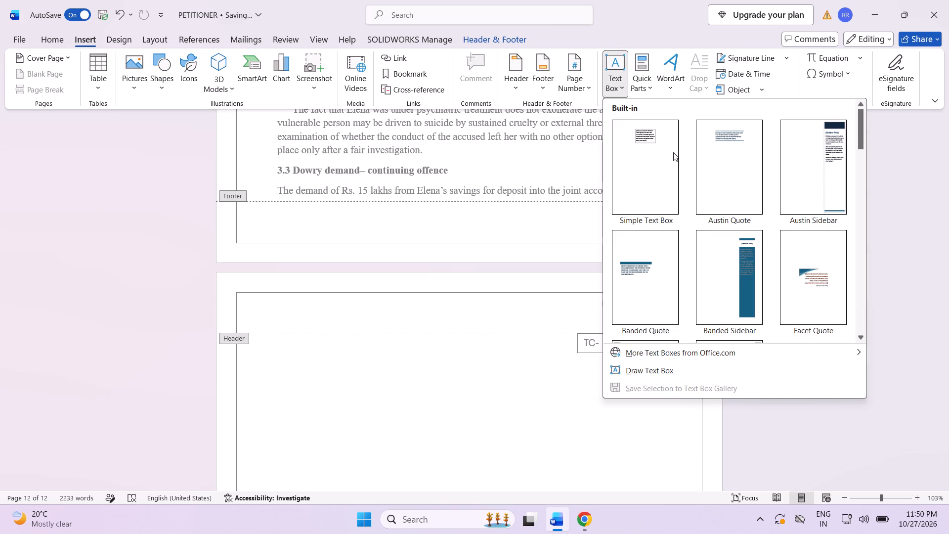
click(634, 163)
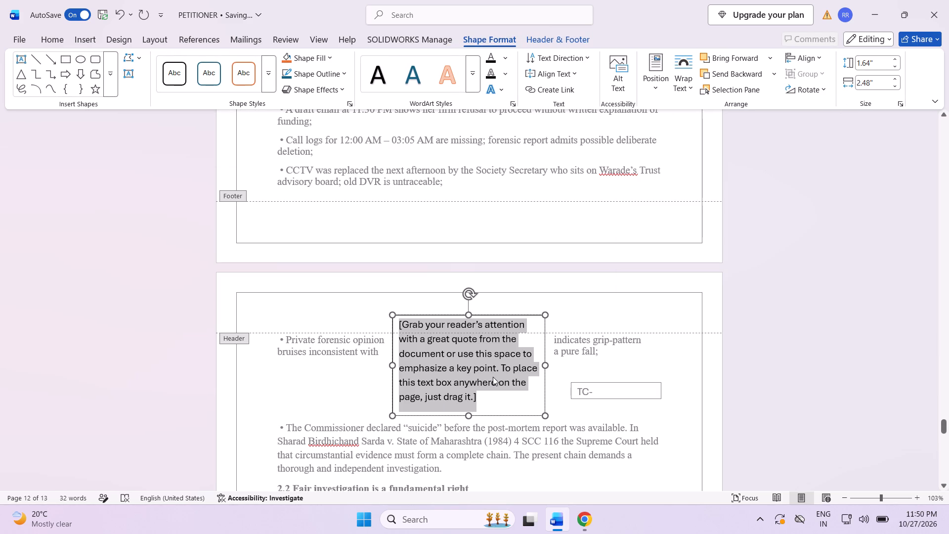
click(168, 383)
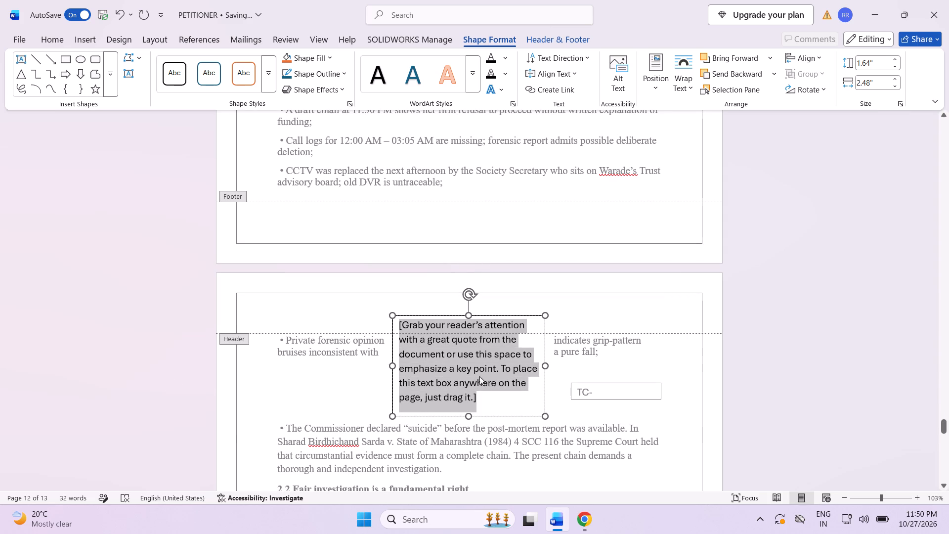
key(BackSpace)
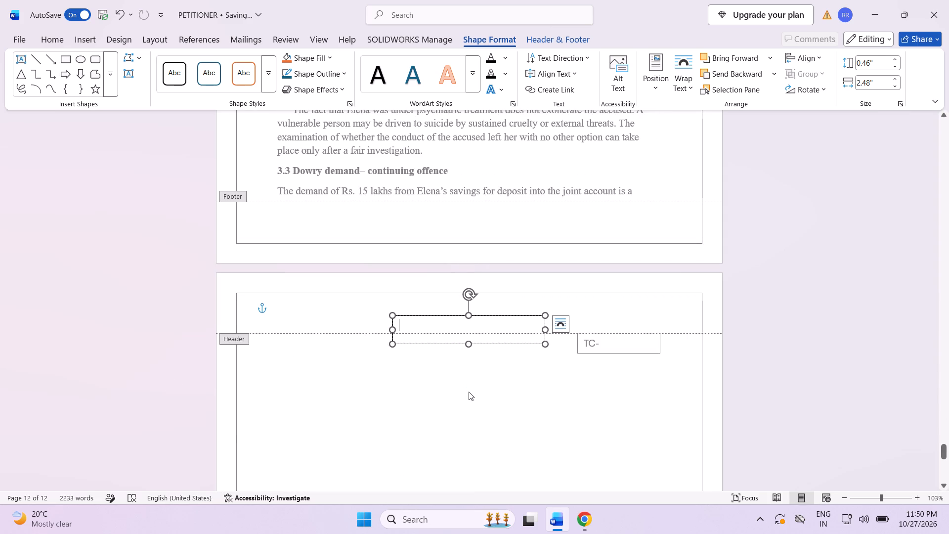
text(TC)
key(minus)
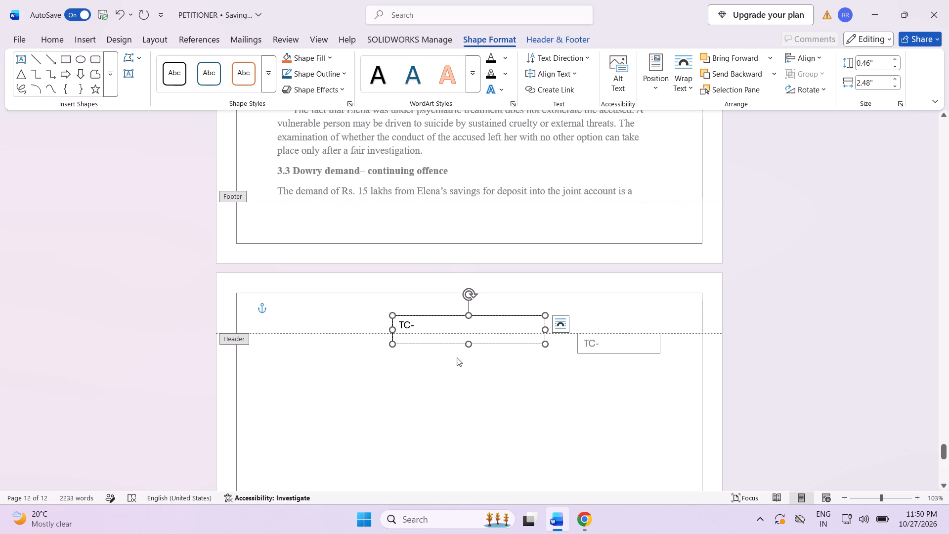
Shrink the header "TC-" text box to about 0.3" high and 1.23" wide.
drag(466, 343, 460, 329)
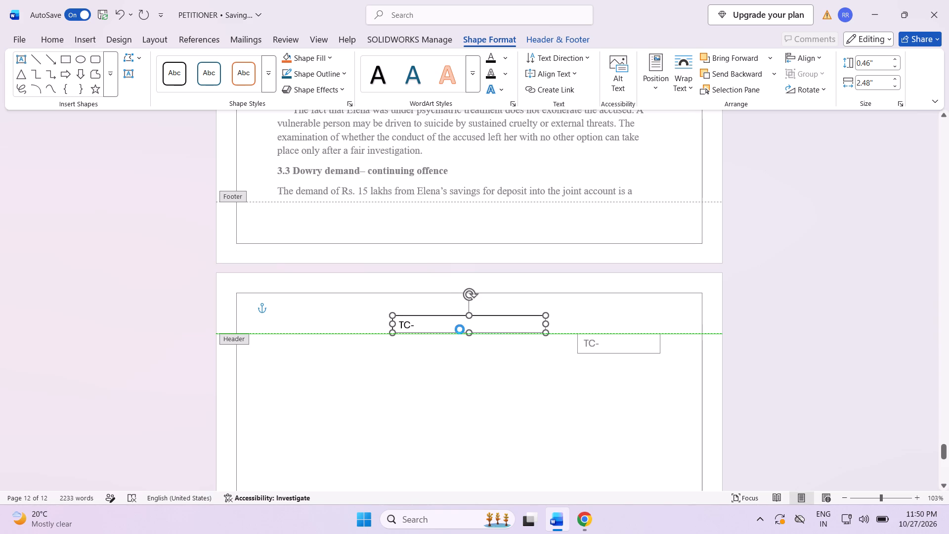
drag(460, 329, 459, 328)
drag(469, 319, 469, 307)
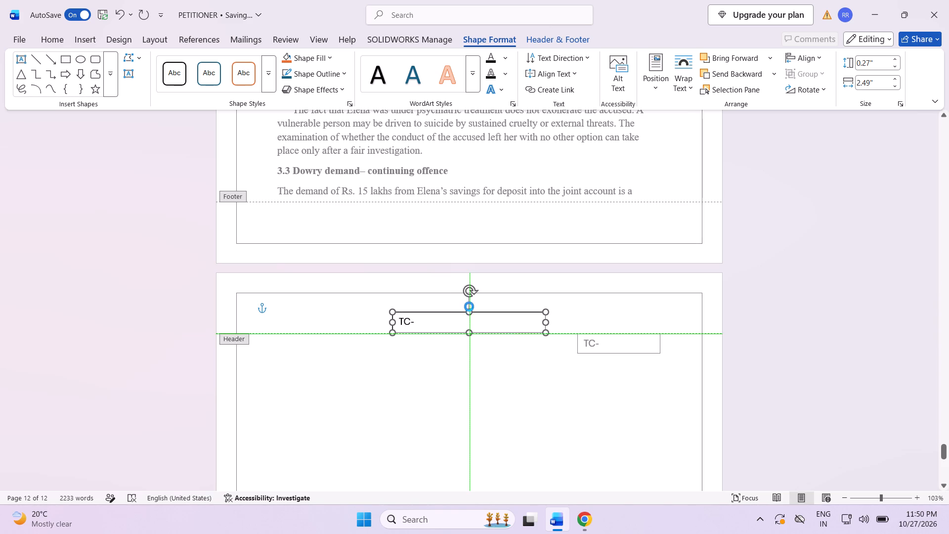
drag(469, 307, 469, 303)
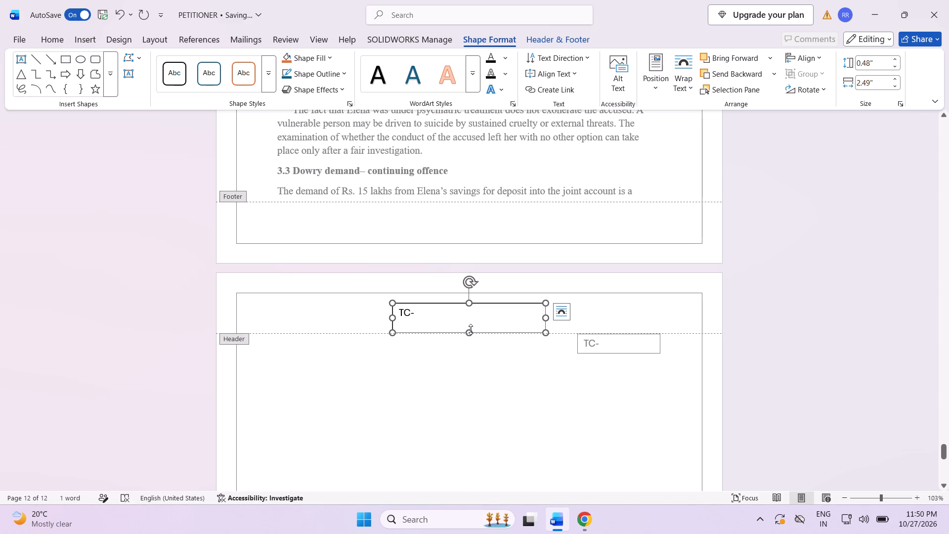
drag(471, 329, 470, 321)
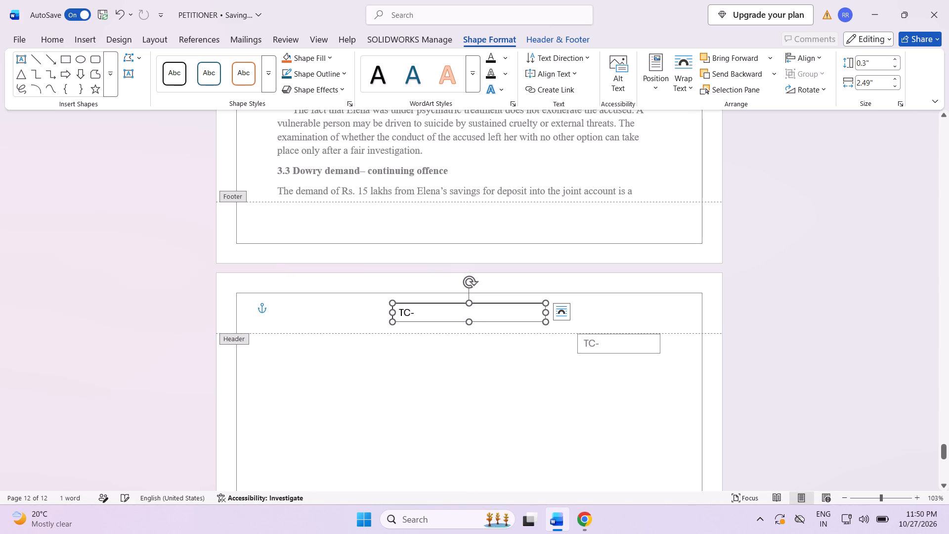
drag(546, 313, 495, 313)
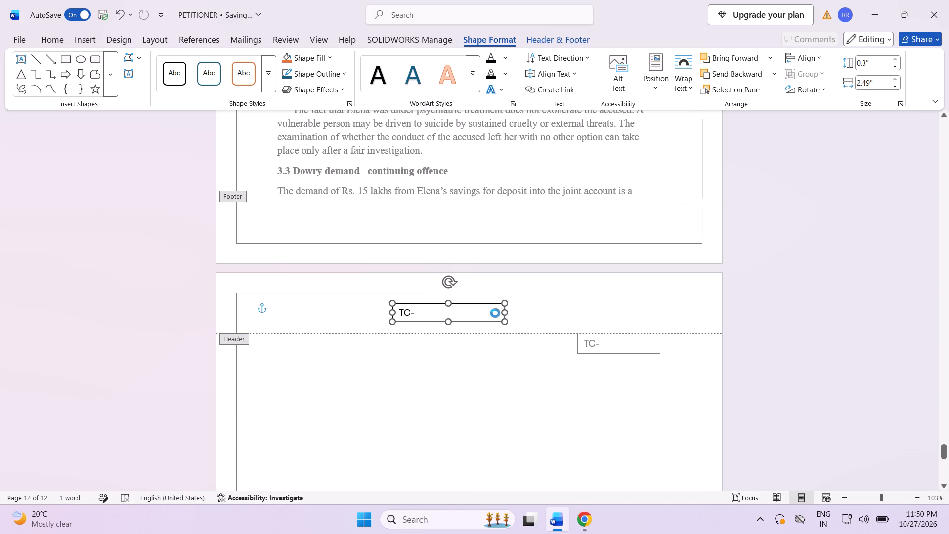
drag(495, 313, 468, 311)
Move the header "TC-" text box to the page's upper-right corner, just inside the page border, and leave header editing.
drag(440, 311, 496, 311)
drag(436, 302, 500, 306)
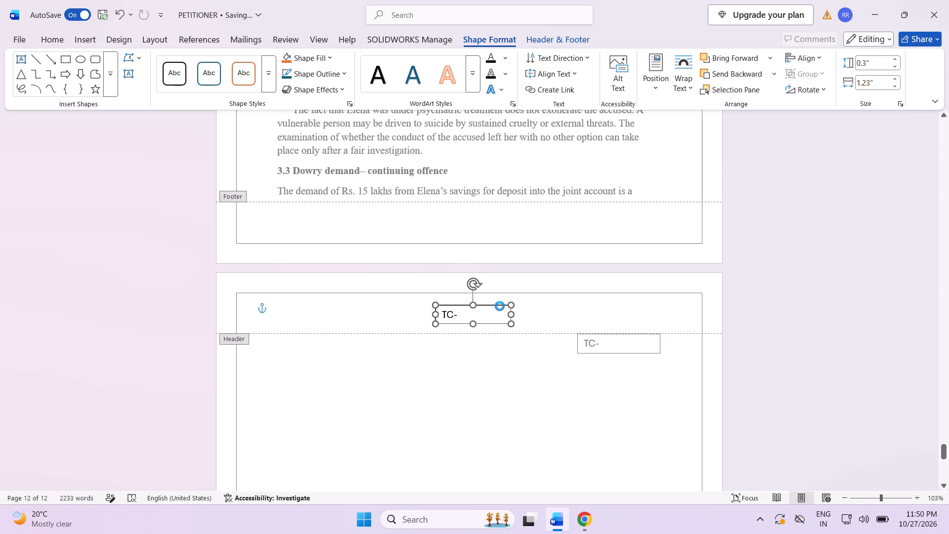
drag(500, 306, 637, 302)
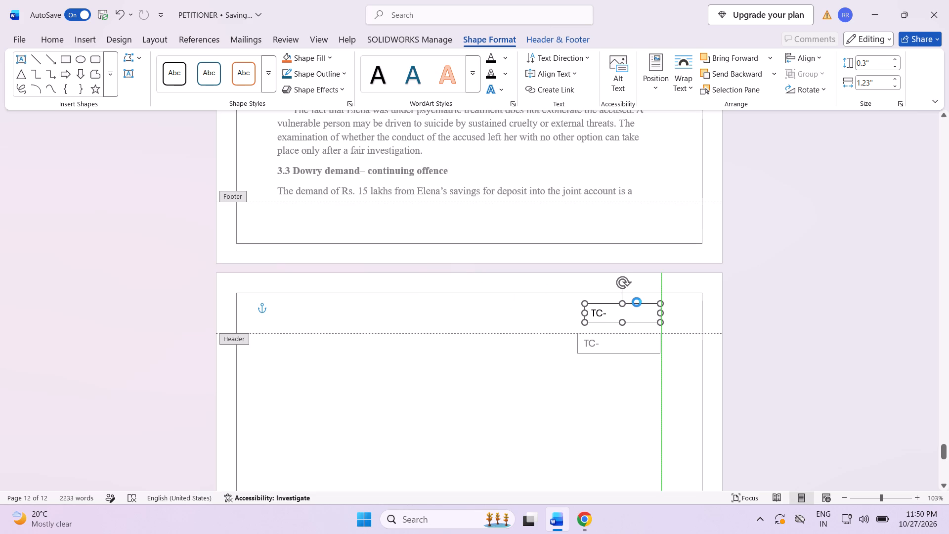
drag(637, 302, 637, 297)
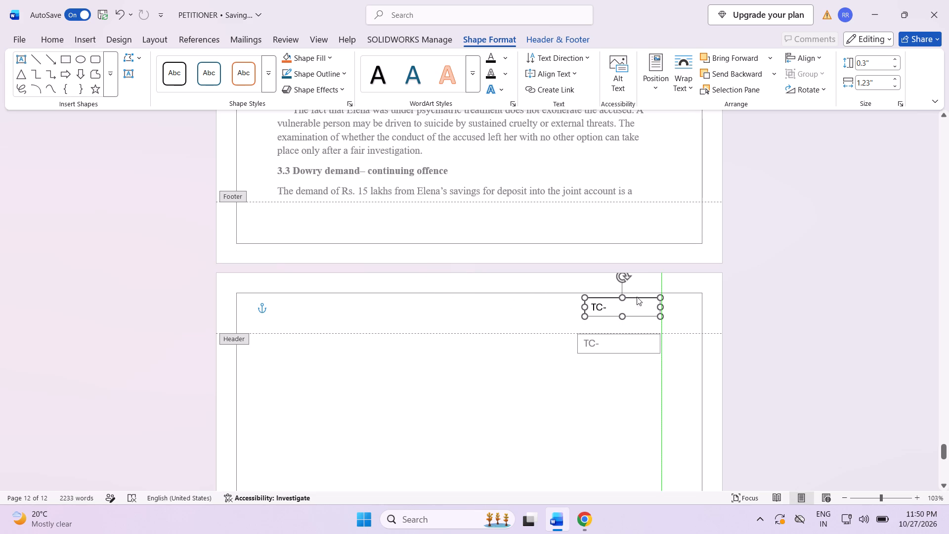
click(624, 345)
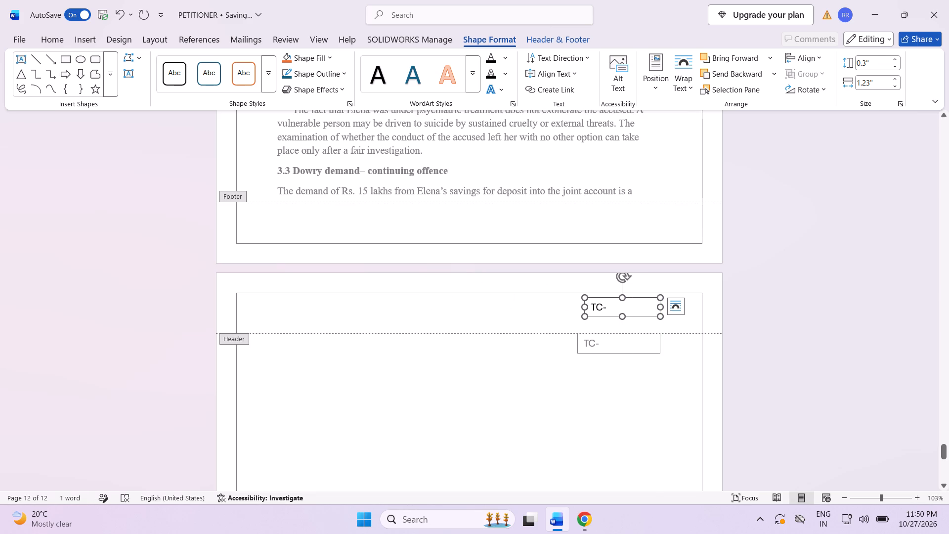
double_click(367, 419)
Delete the individually placed body "TC-" text boxes below the header box on pages 12 and 11.
click(612, 352)
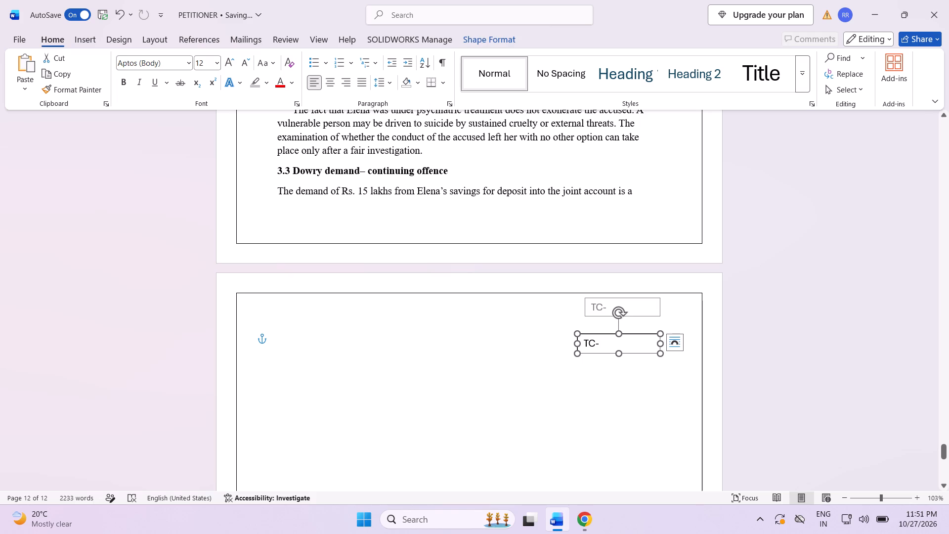
key(BackSpace)
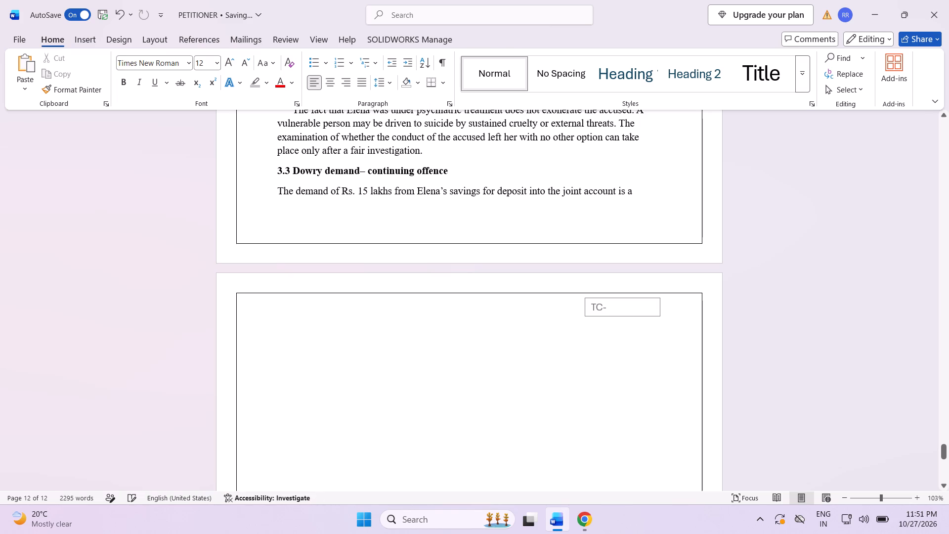
scroll(561, 356, up, 20)
scroll(561, 356, up, 4)
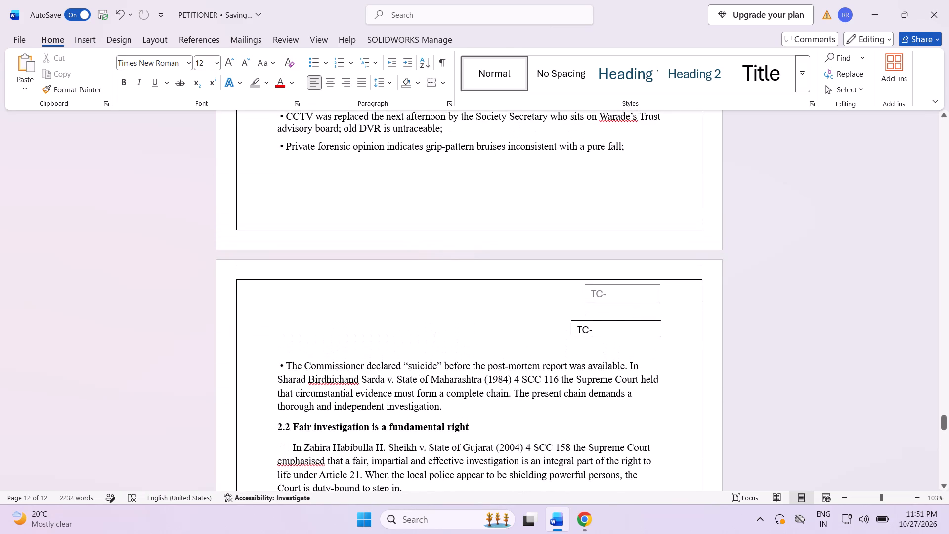
click(617, 328)
key(BackSpace)
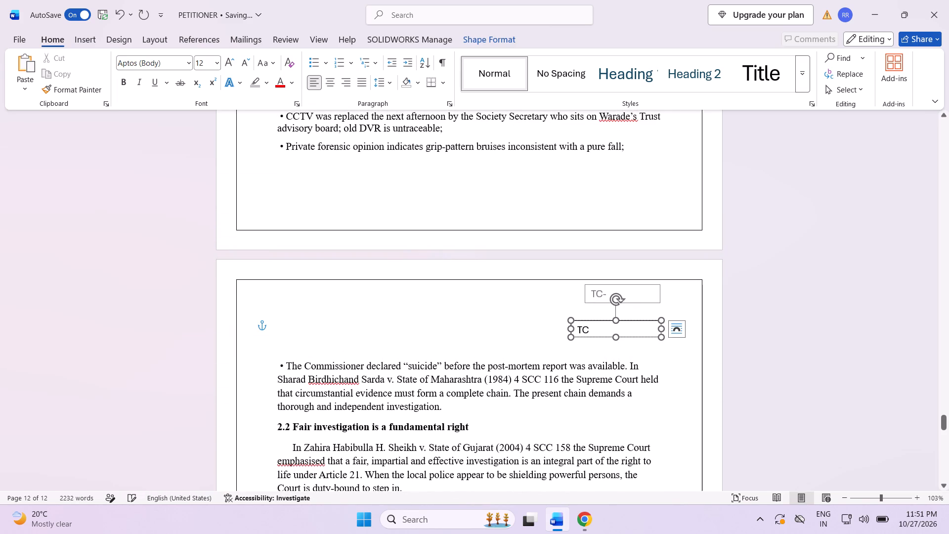
click(632, 331)
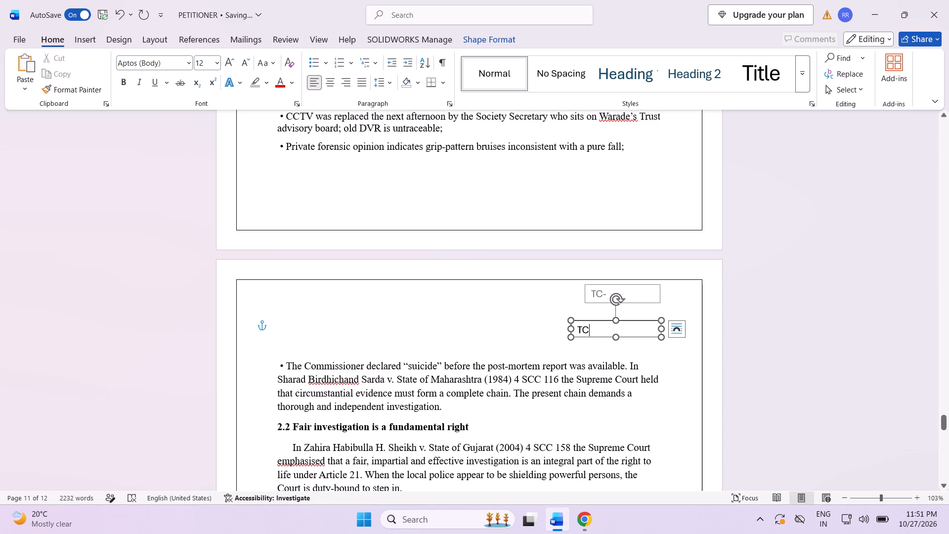
click(624, 319)
key(BackSpace)
Delete the body "TC-" text box above the ARGUMENTS ADVANCED heading.
scroll(619, 321, up, 7)
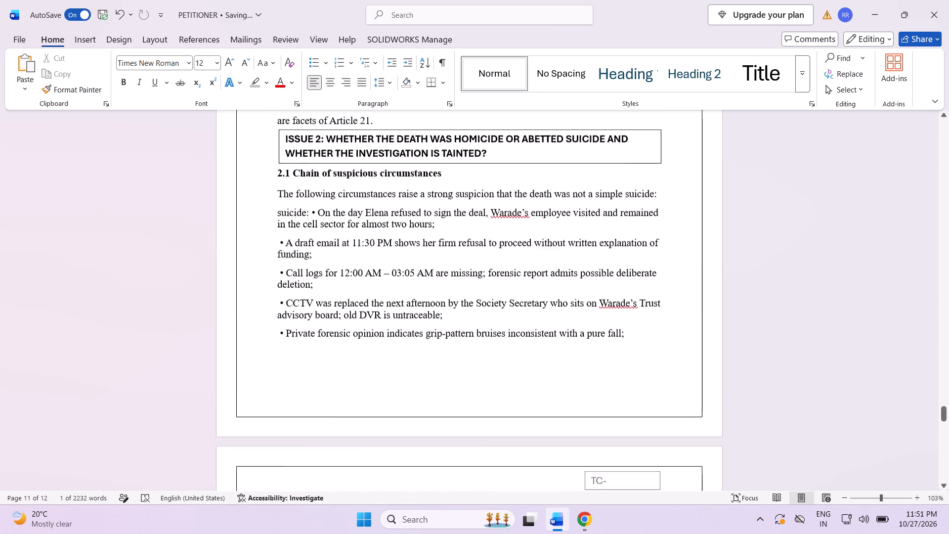
scroll(617, 320, up, 18)
click(606, 343)
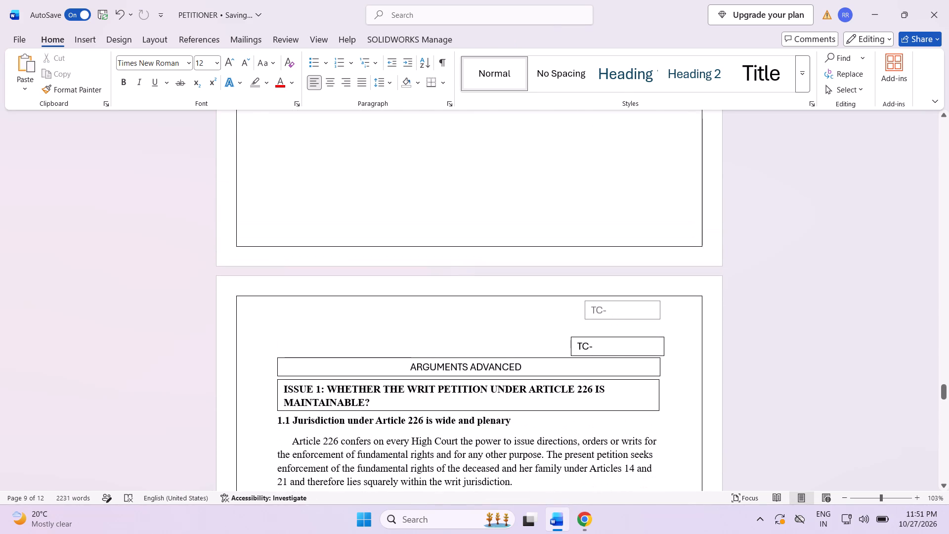
click(606, 337)
key(BackSpace)
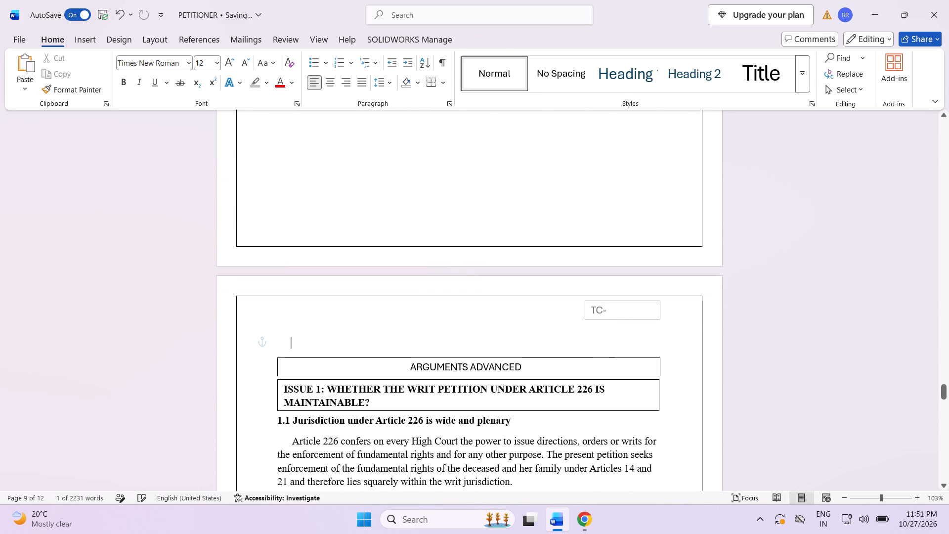
Delete the body "TC-" text box above the SUMMARY OF ARGUMENTS heading.
scroll(606, 337, up, 20)
scroll(606, 337, up, 6)
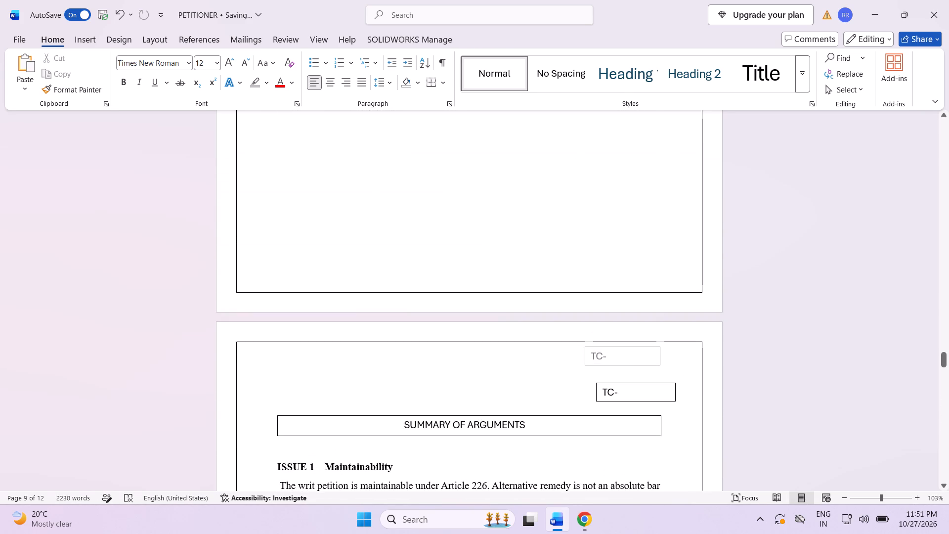
click(634, 389)
key(BackSpace)
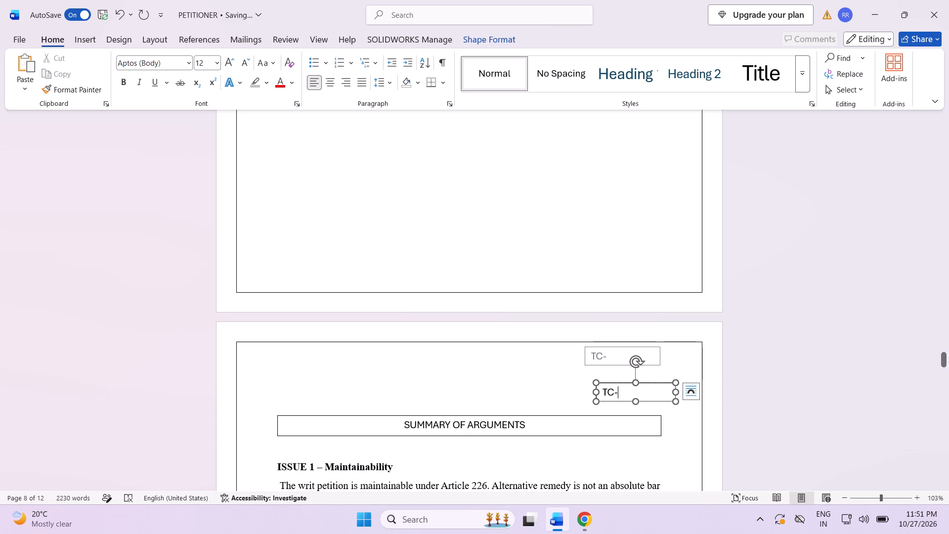
scroll(628, 386, up, 5)
scroll(628, 386, down, 5)
click(613, 383)
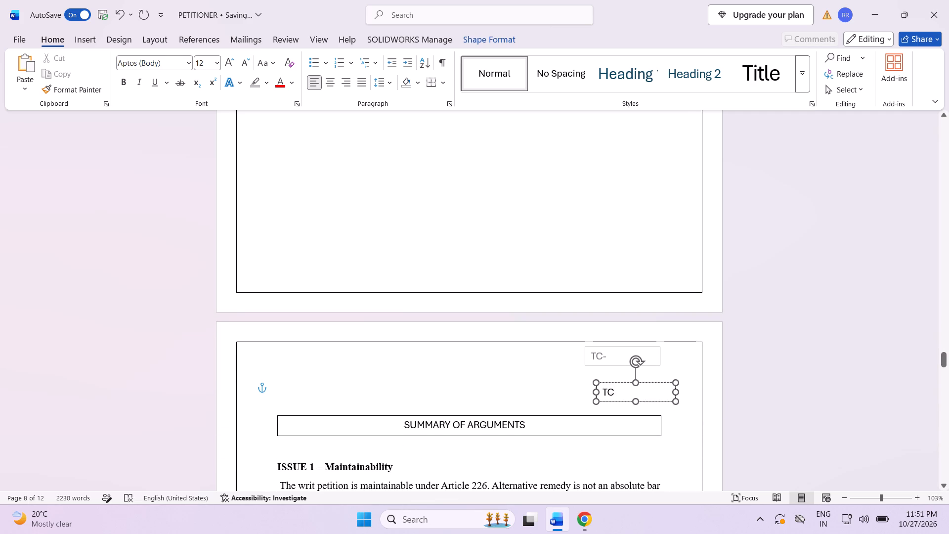
key(BackSpace)
Delete the body "TC-" text box above the ISSUES RAISED heading.
scroll(613, 383, up, 14)
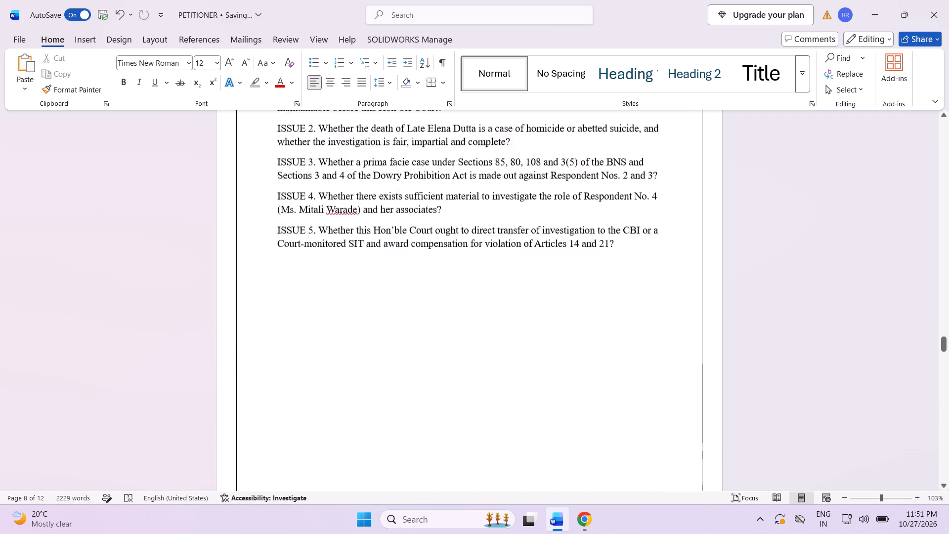
scroll(613, 383, up, 12)
click(623, 450)
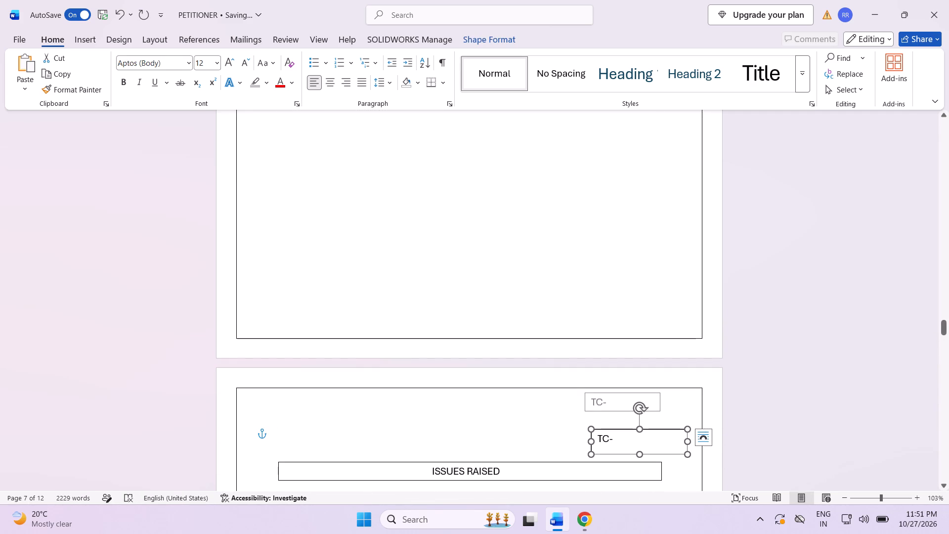
key(BackSpace)
Delete the body "TC -" text box above paragraph 11 on the continuation page of the facts.
scroll(602, 415, up, 20)
scroll(602, 415, up, 4)
middle_drag(601, 415, 600, 404)
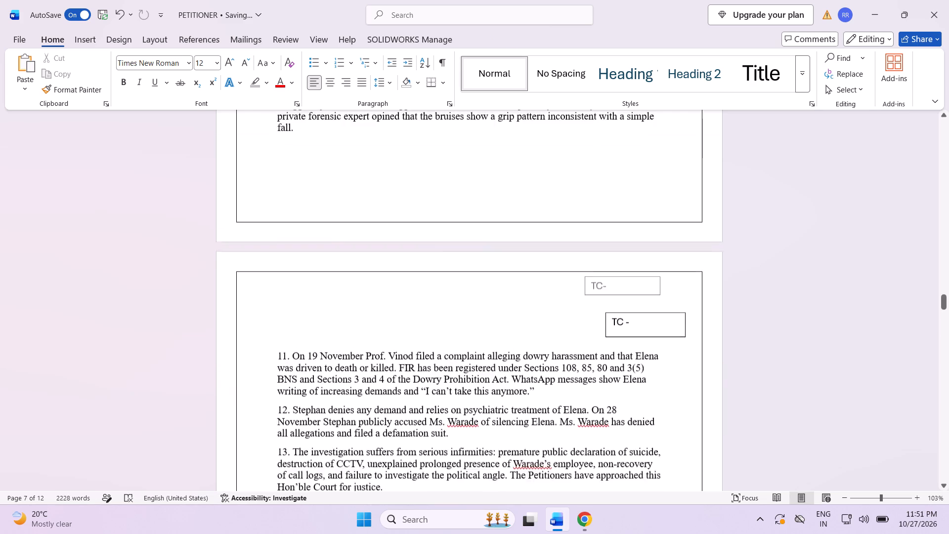
scroll(598, 393, up, 3)
scroll(641, 470, down, 1)
click(632, 453)
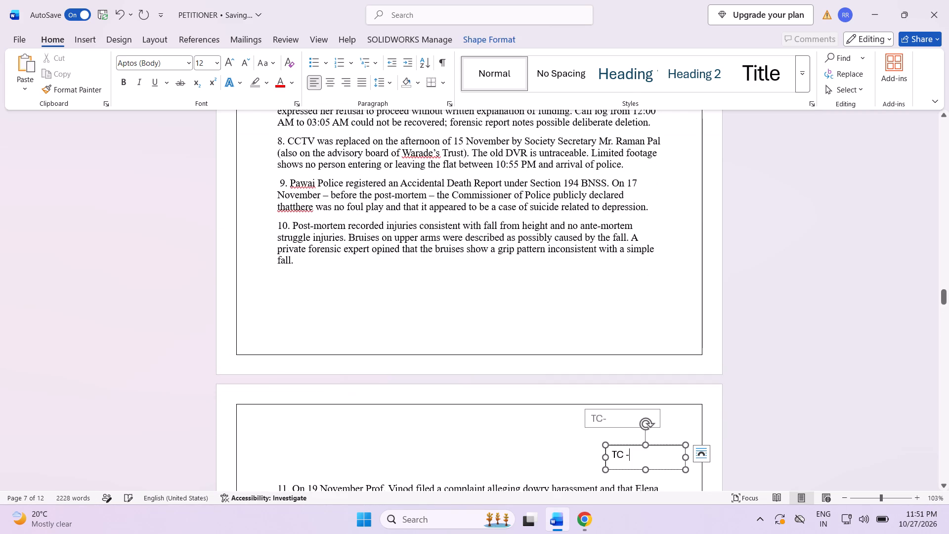
key(BackSpace)
scroll(629, 451, up, 6)
scroll(629, 451, down, 6)
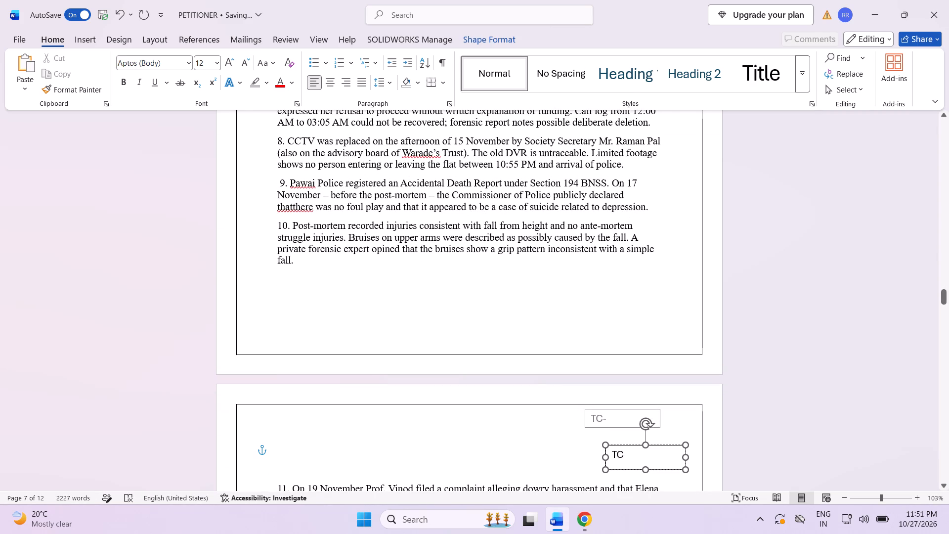
click(627, 445)
key(BackSpace)
Delete the body "TC -" text box above the STATEMENT OF FACTS heading.
scroll(627, 445, up, 19)
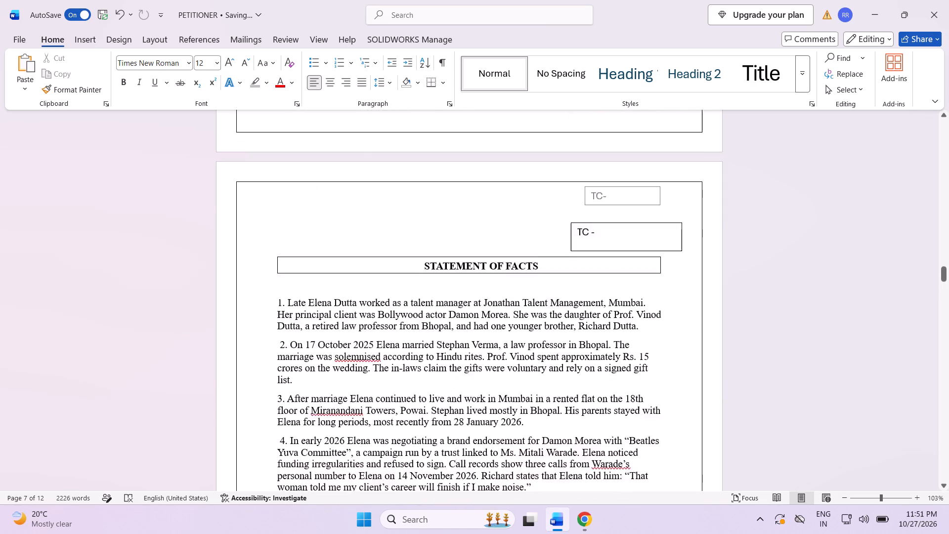
click(619, 304)
key(BackSpace)
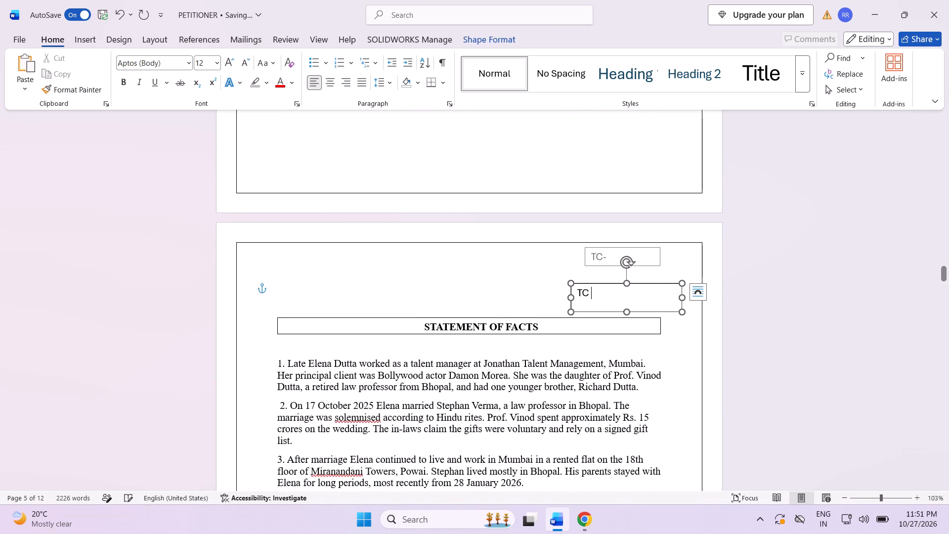
click(609, 284)
key(BackSpace)
Delete the body "TC -" text box above the STATEMENT OF JURISDICTION heading.
scroll(609, 284, up, 20)
scroll(609, 284, up, 4)
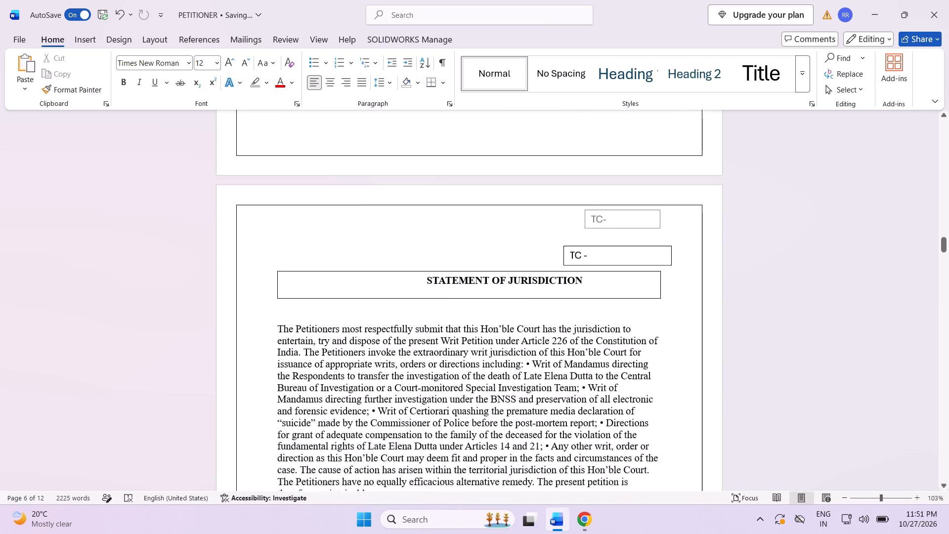
click(609, 284)
click(607, 272)
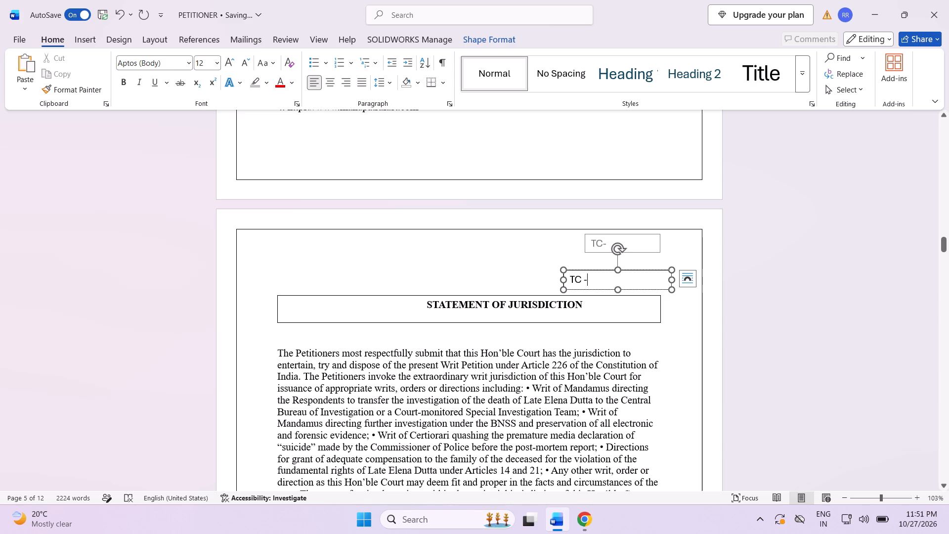
key(BackSpace)
Delete the body "TC-" text box above the INDEX OF AUTHORITIES heading.
scroll(607, 272, up, 19)
scroll(607, 272, up, 6)
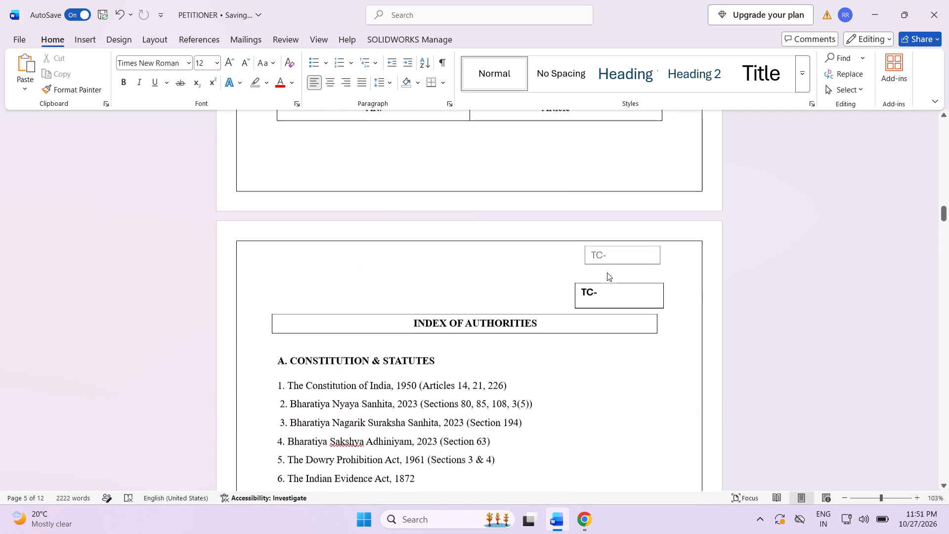
click(603, 293)
click(603, 286)
key(BackSpace)
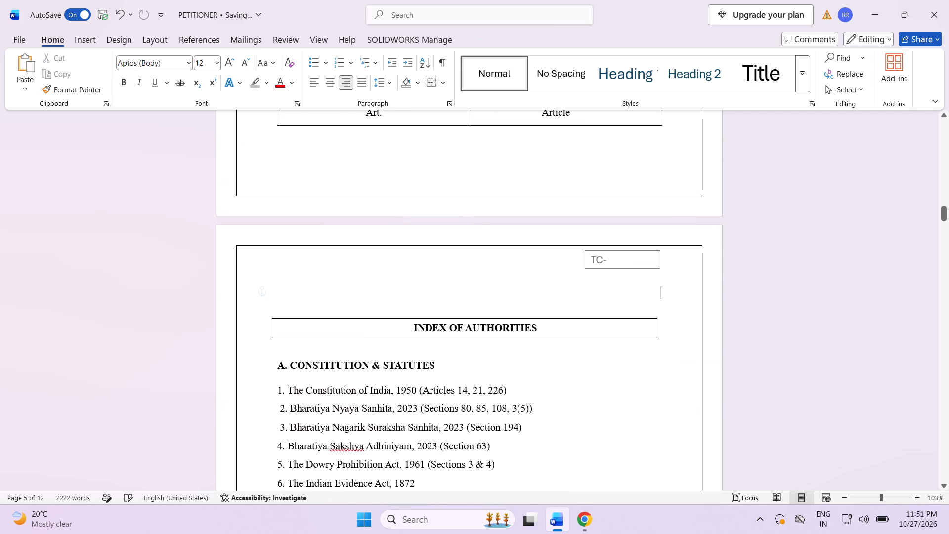
Check the TABLE OF CONTENTS and LIST OF ABBREVIATIONS pages for leftover body "TC-" text boxes and heading placement.
scroll(602, 288, up, 20)
scroll(602, 288, up, 4)
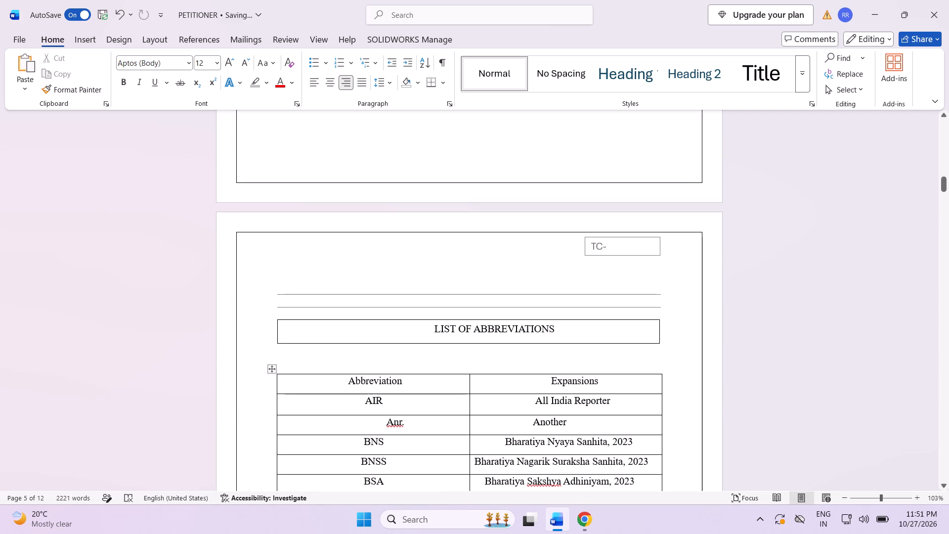
scroll(593, 309, up, 11)
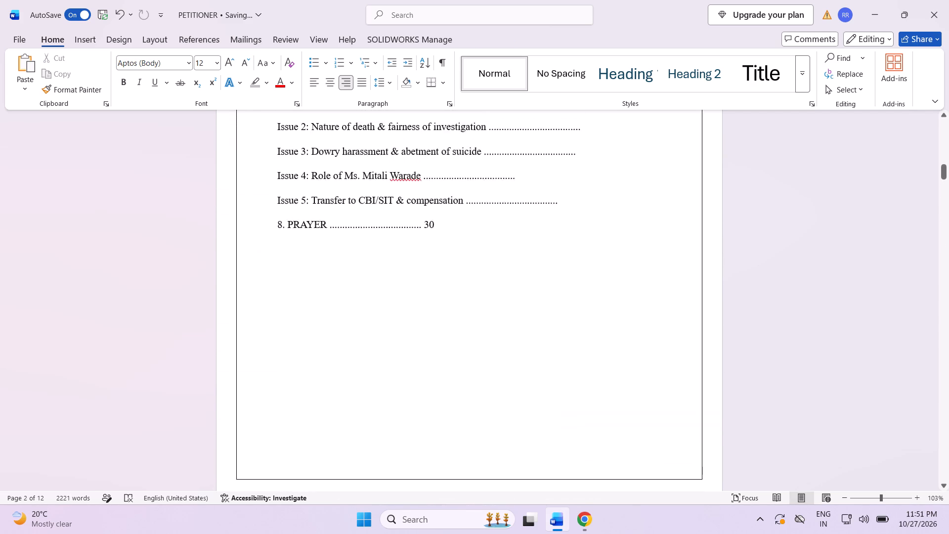
scroll(591, 307, up, 14)
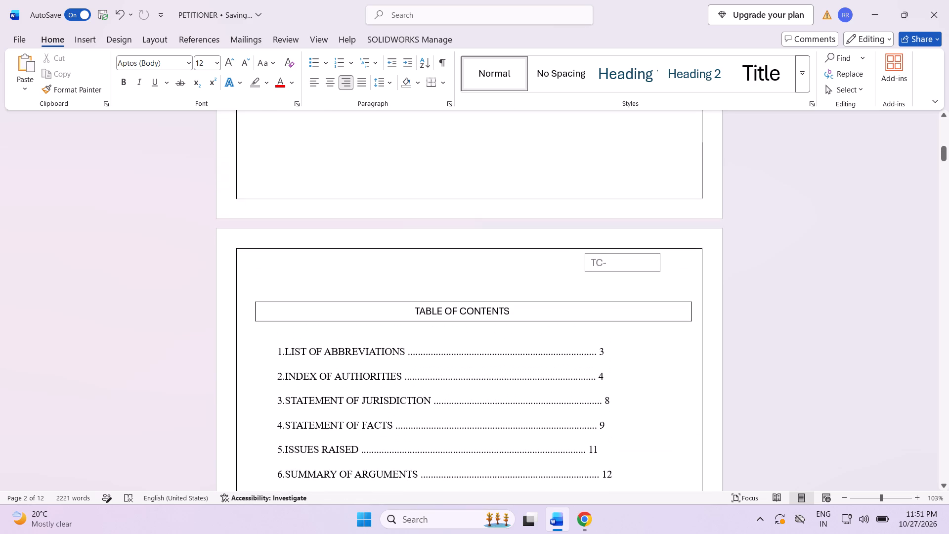
scroll(591, 307, down, 20)
scroll(591, 307, down, 7)
right_click(591, 307)
scroll(591, 312, down, 1)
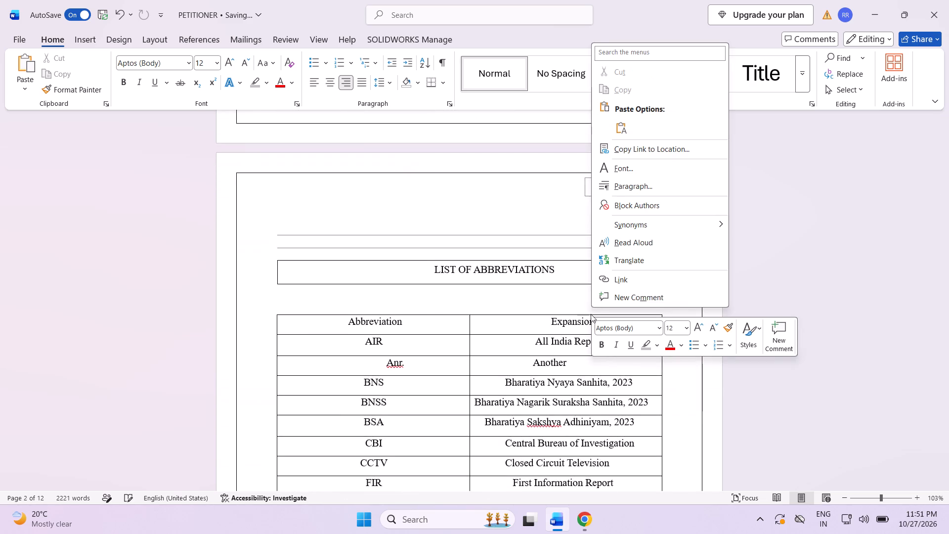
scroll(591, 314, down, 2)
click(562, 320)
scroll(603, 326, down, 16)
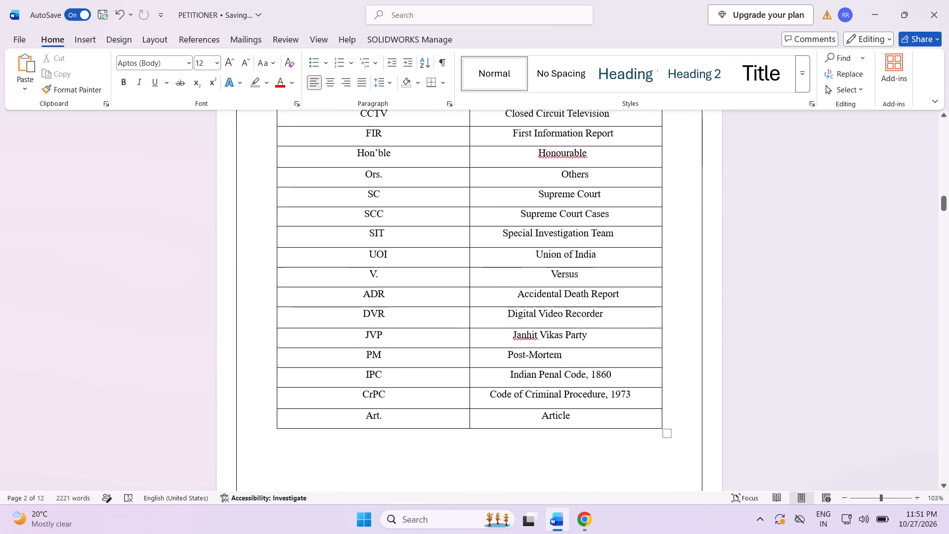
scroll(598, 338, down, 9)
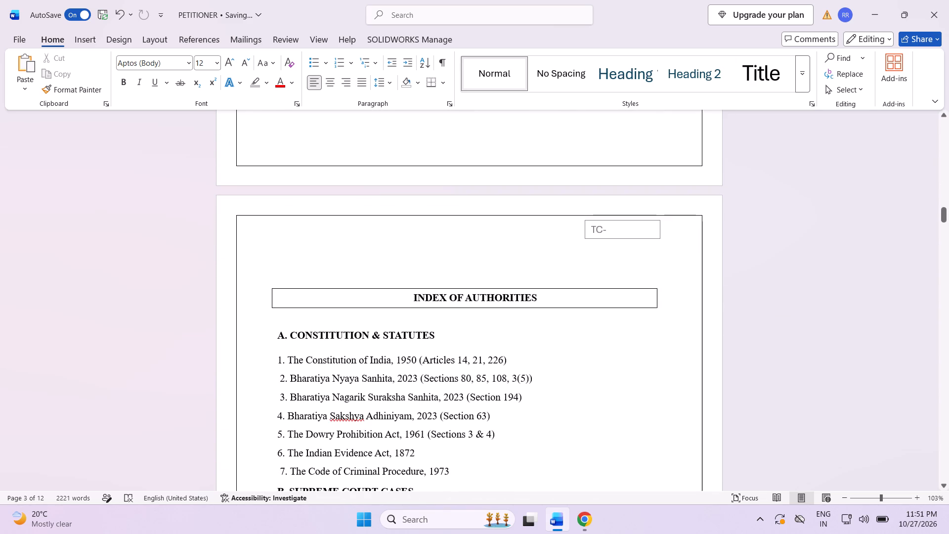
Move the INDEX OF AUTHORITIES heading box up so it sits just below the header's "TC-" box.
click(476, 301)
drag(479, 287, 479, 274)
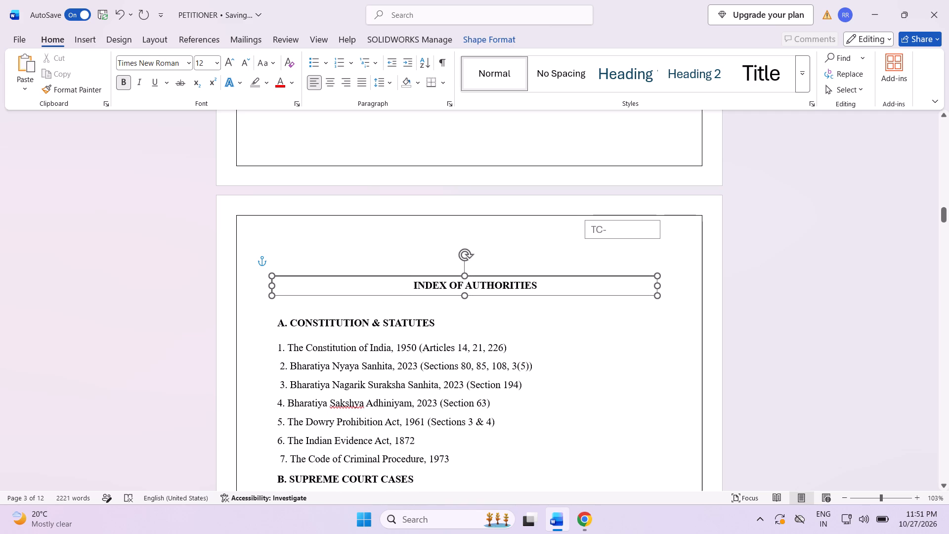
drag(479, 274, 479, 256)
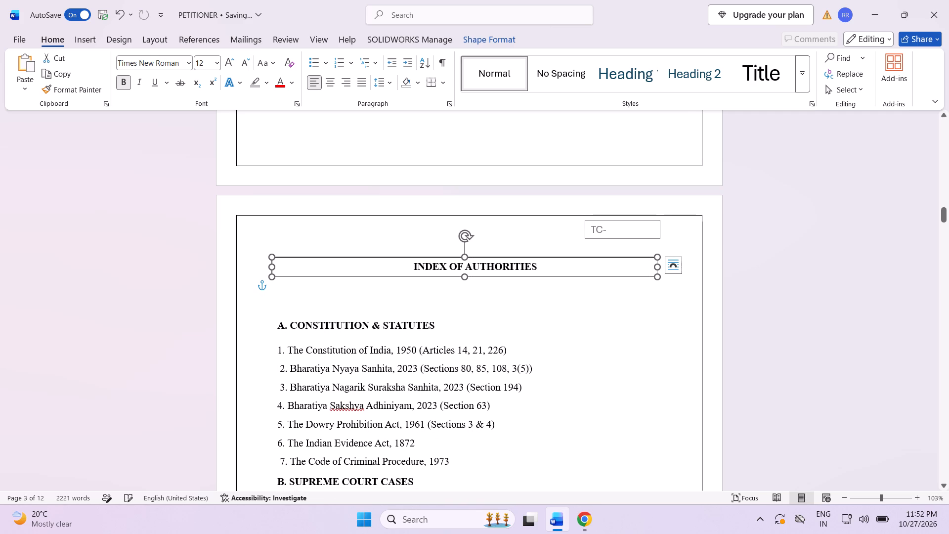
Remove the extra blank space between the INDEX OF AUTHORITIES heading and "A. CONSTITUTION & STATUTES", keeping that subheading left-aligned.
scroll(500, 324, down, 2)
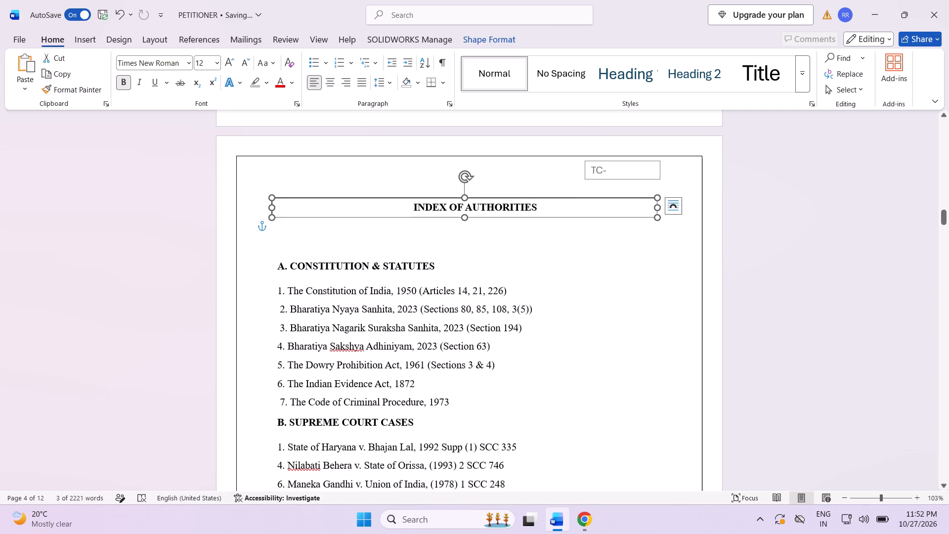
click(279, 252)
key(BackSpace)
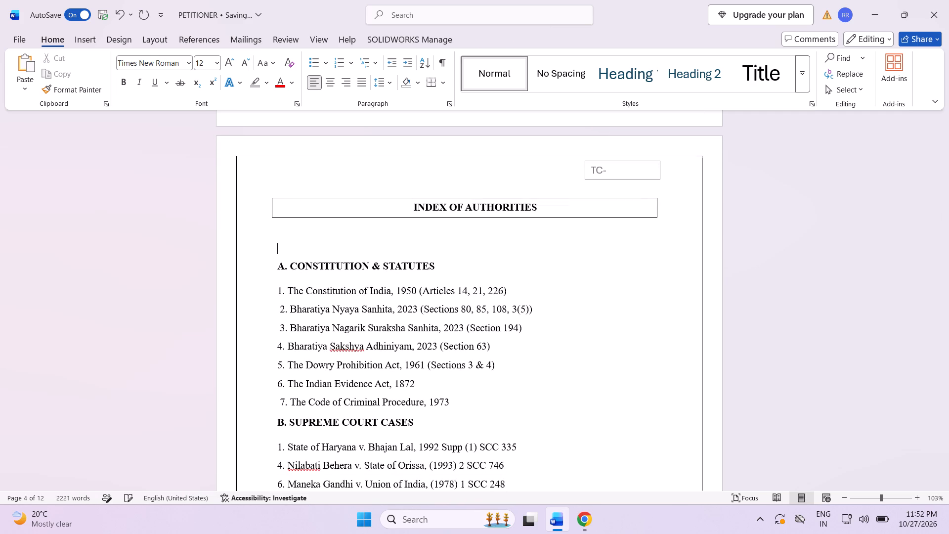
key(BackSpace)
key(BackSpace)
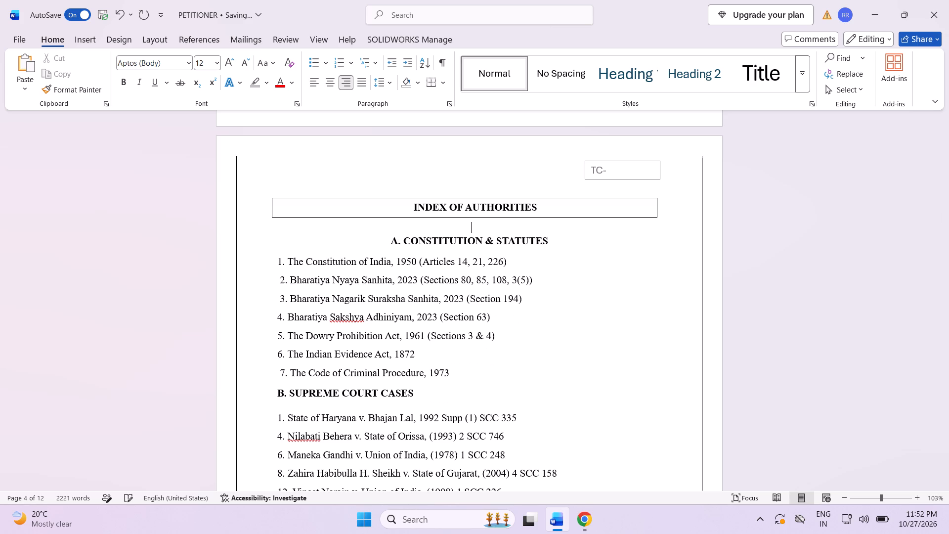
key(BackSpace)
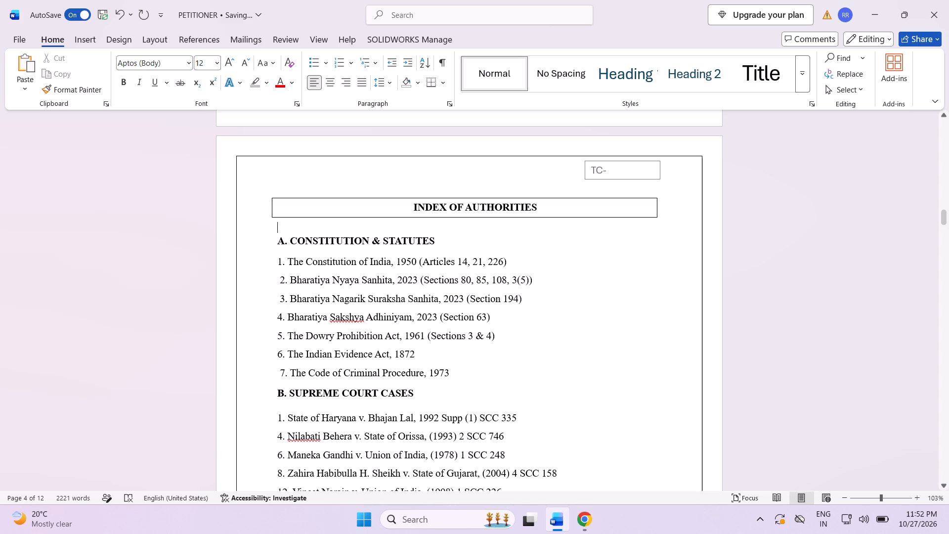
Move the STATEMENT OF JURISDICTION heading box up below the header's "TC-" box, aligned with the text margins and centred on the page.
scroll(350, 302, down, 17)
scroll(350, 304, down, 6)
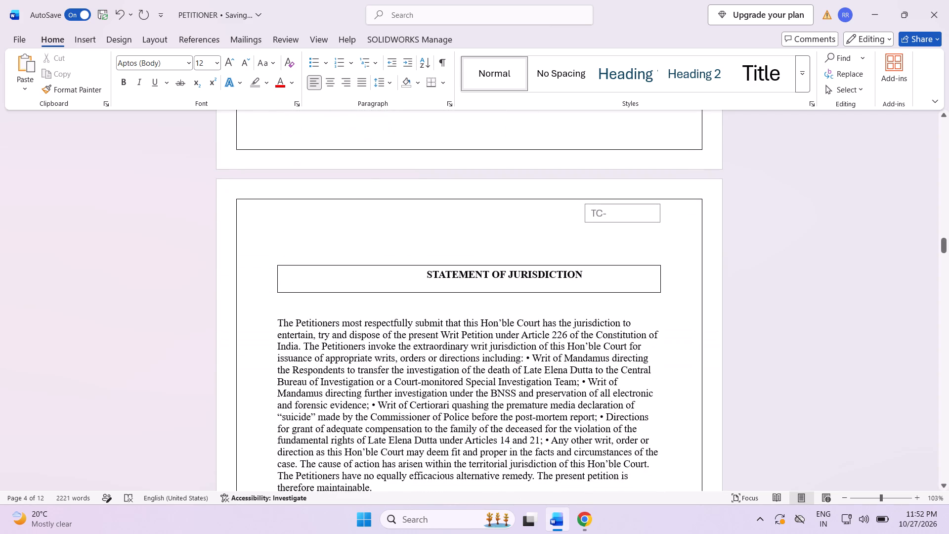
click(438, 274)
drag(447, 268, 445, 253)
click(476, 261)
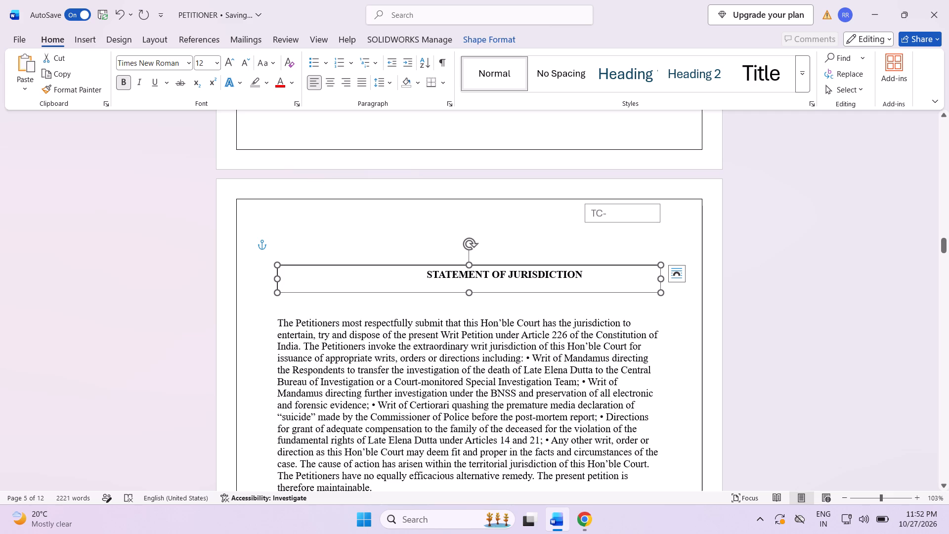
drag(474, 266, 463, 233)
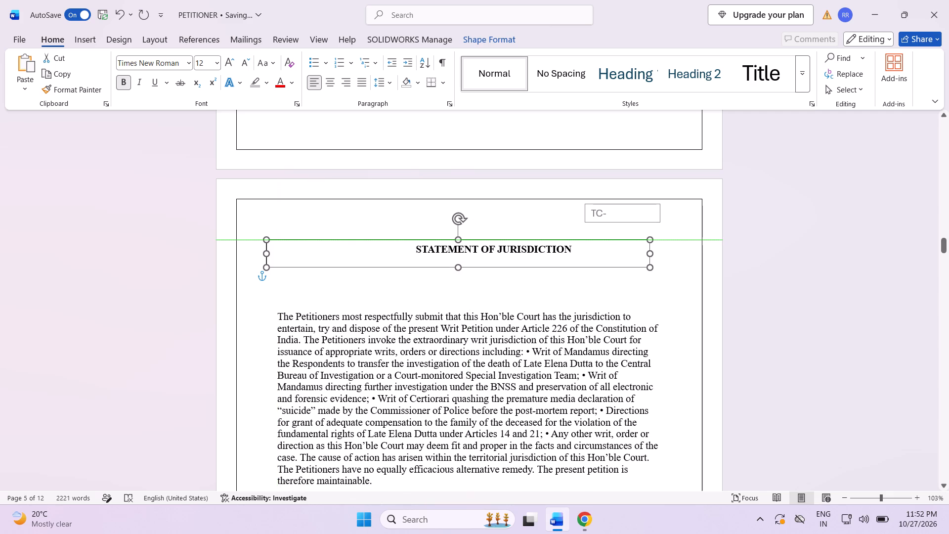
drag(463, 233, 479, 228)
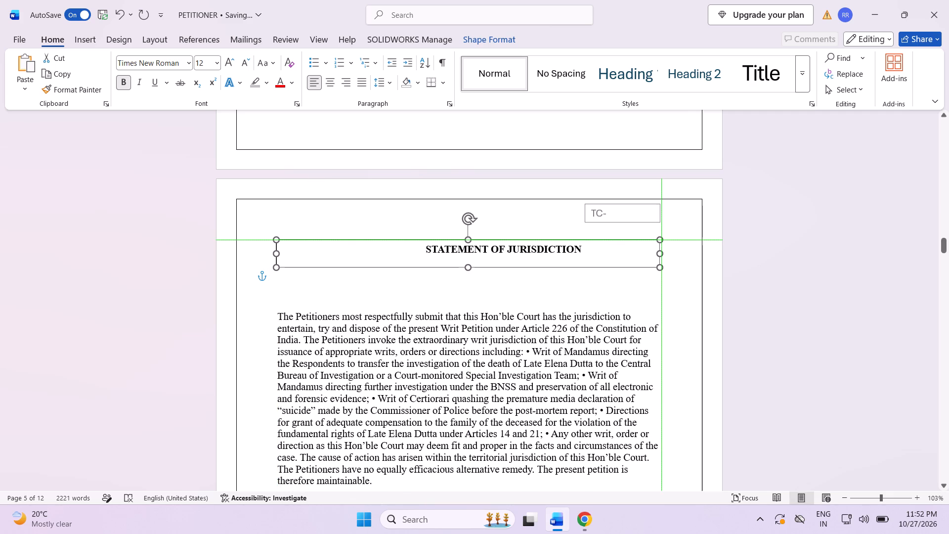
drag(479, 228, 488, 227)
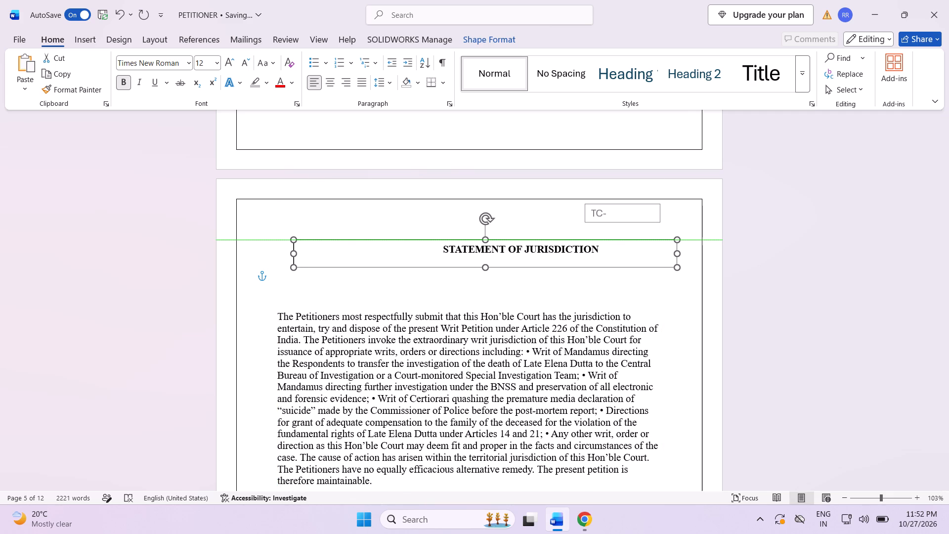
drag(488, 227, 464, 227)
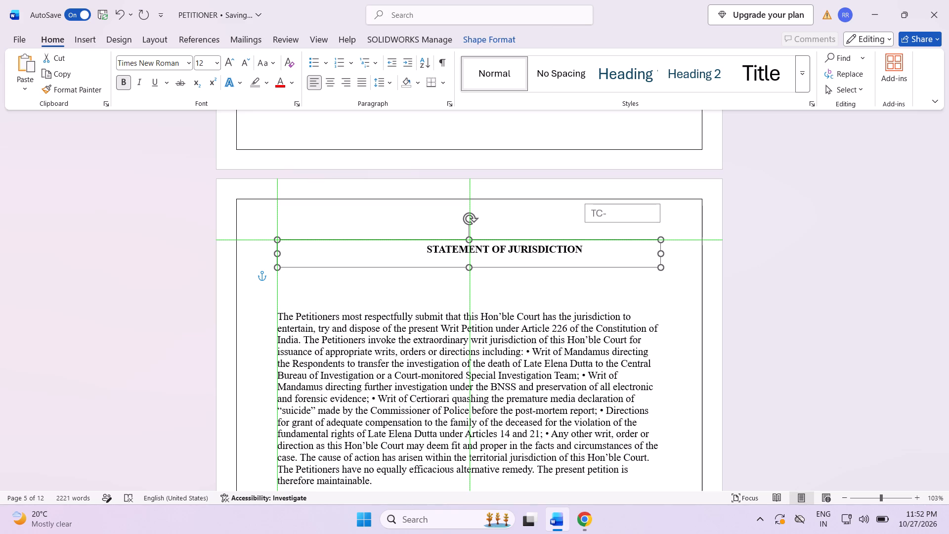
drag(464, 227, 461, 227)
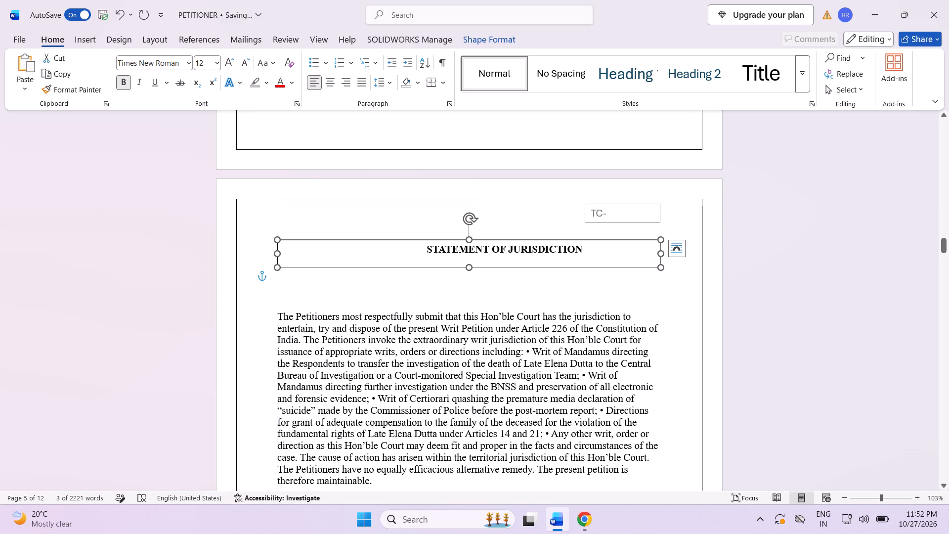
Remove one blank line between the STATEMENT OF JURISDICTION heading and its body paragraph.
click(302, 292)
key(BackSpace)
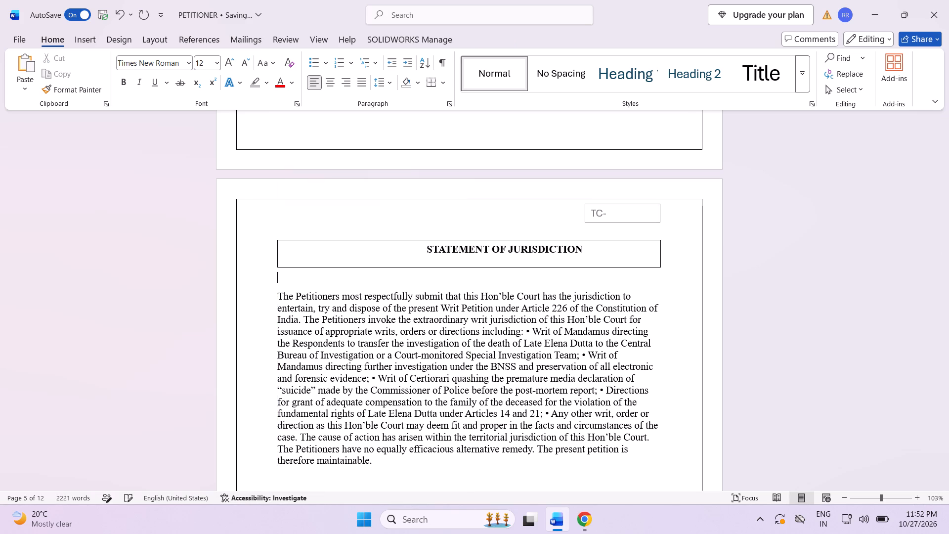
Move the STATEMENT OF FACTS heading box up just below the header's "TC-" box, keeping it centred between the margins.
scroll(339, 336, down, 20)
scroll(339, 336, down, 5)
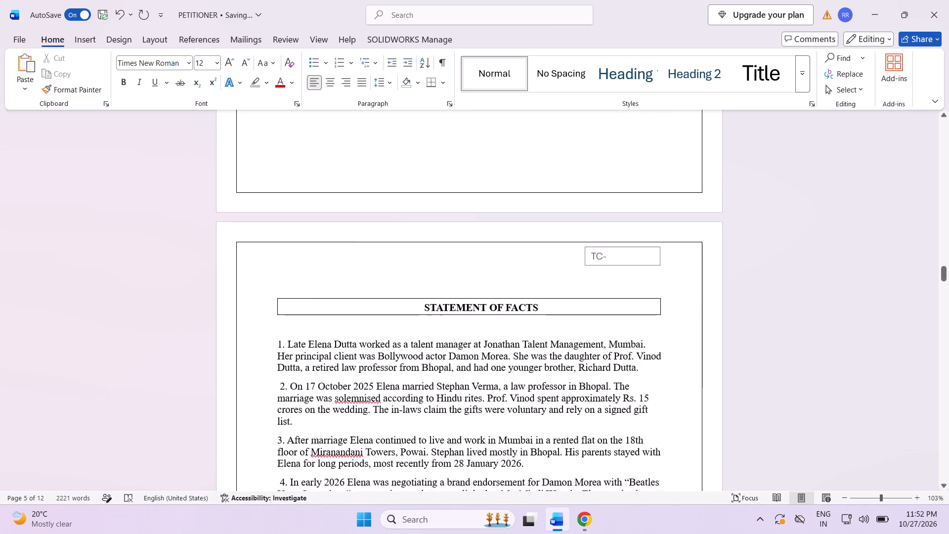
scroll(338, 336, down, 1)
click(415, 220)
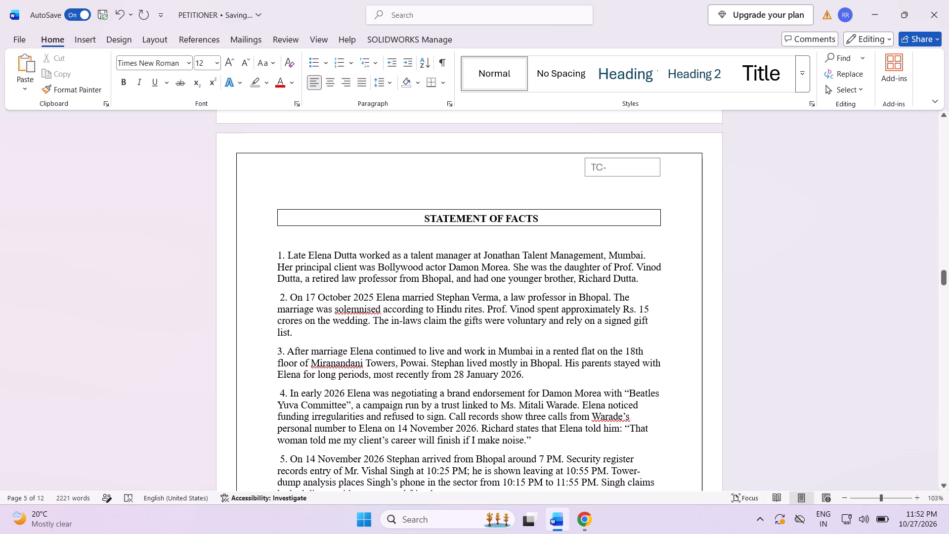
drag(432, 211, 434, 194)
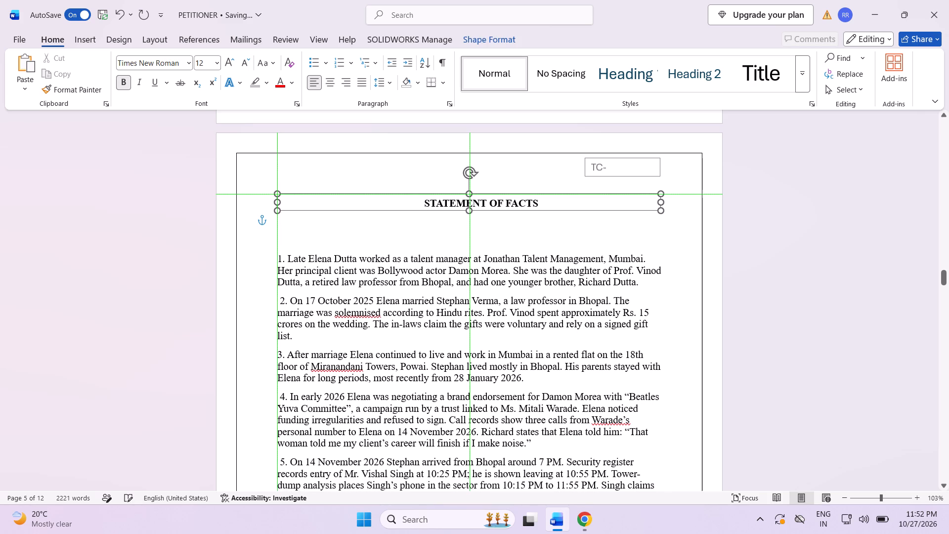
drag(434, 194, 434, 191)
Remove the extra blank line between the STATEMENT OF FACTS heading and paragraph 1.
click(295, 242)
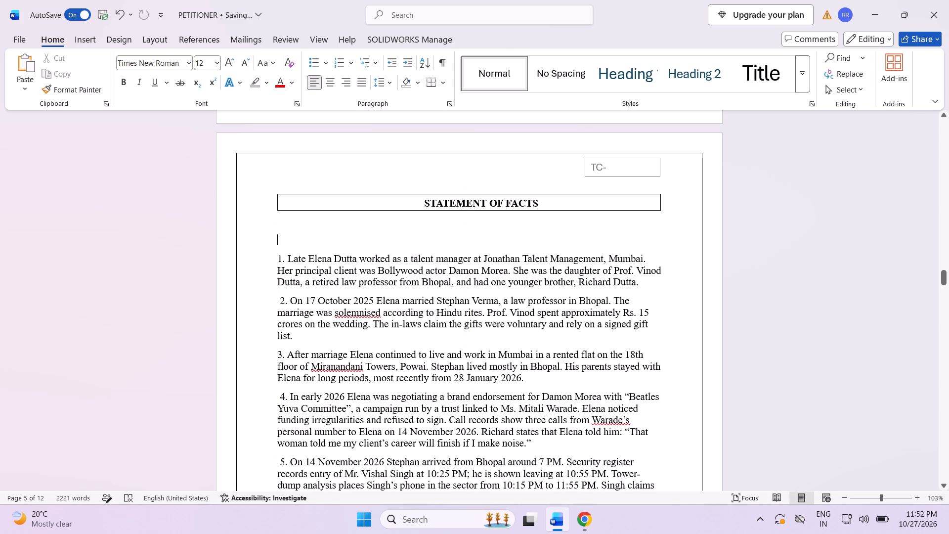
key(BackSpace)
Add a blank line before the ISSUES RAISED heading so it moves onto the page containing its issues.
scroll(319, 311, down, 19)
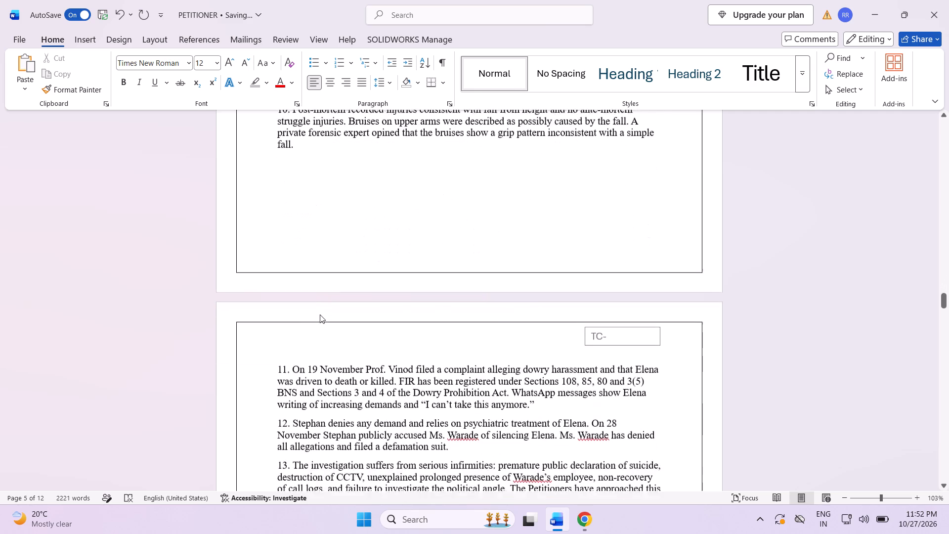
scroll(320, 314, down, 13)
scroll(341, 300, down, 9)
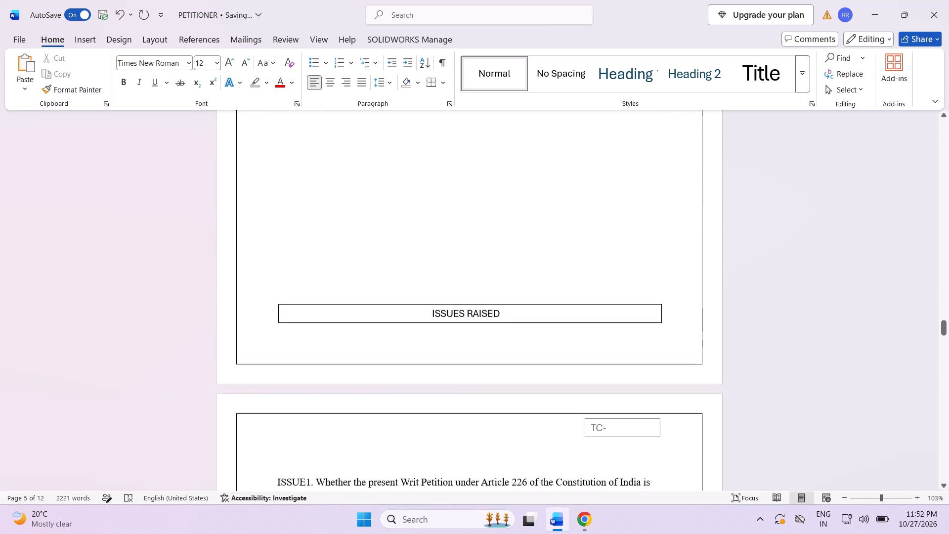
scroll(338, 305, down, 4)
scroll(338, 306, up, 2)
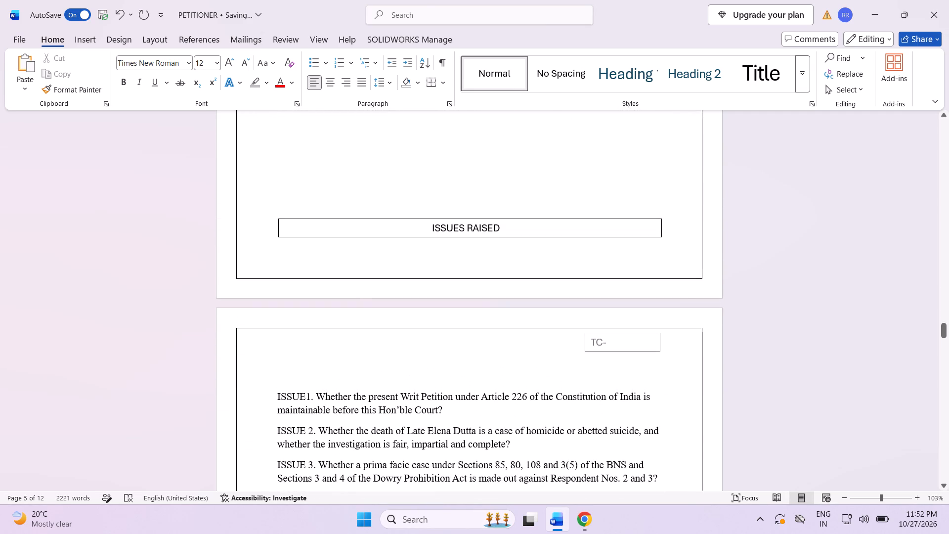
click(415, 204)
key(Return)
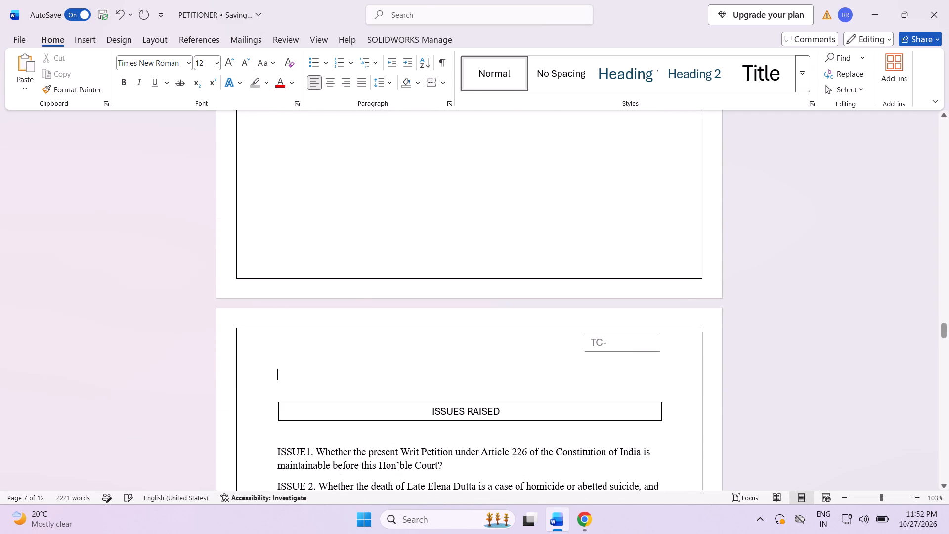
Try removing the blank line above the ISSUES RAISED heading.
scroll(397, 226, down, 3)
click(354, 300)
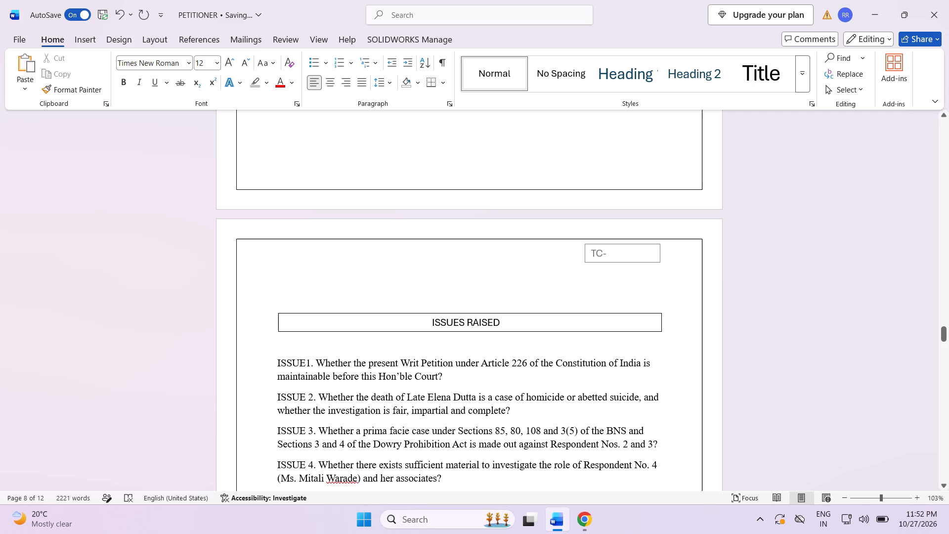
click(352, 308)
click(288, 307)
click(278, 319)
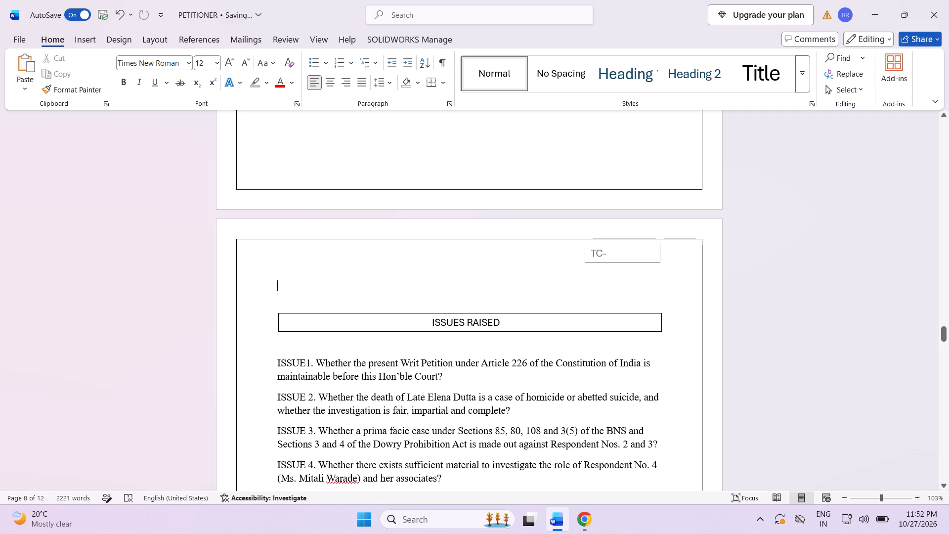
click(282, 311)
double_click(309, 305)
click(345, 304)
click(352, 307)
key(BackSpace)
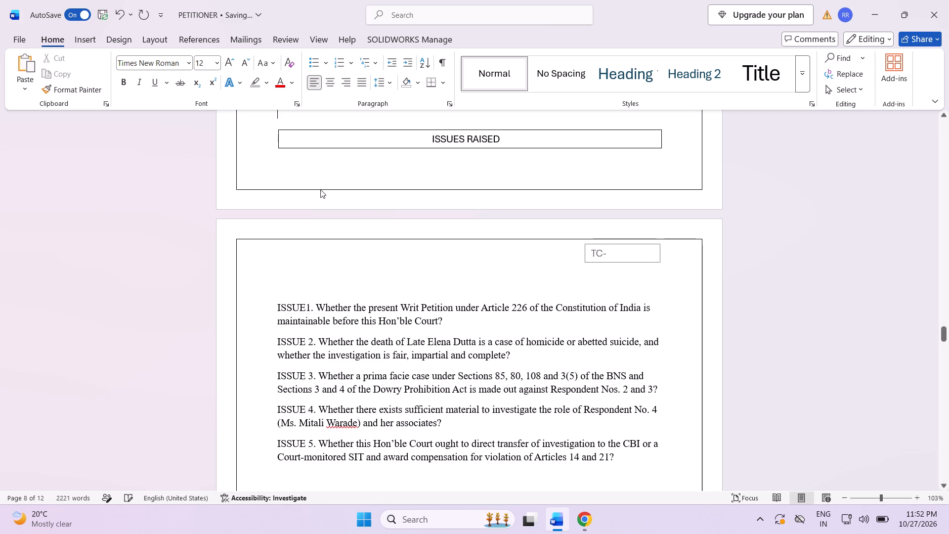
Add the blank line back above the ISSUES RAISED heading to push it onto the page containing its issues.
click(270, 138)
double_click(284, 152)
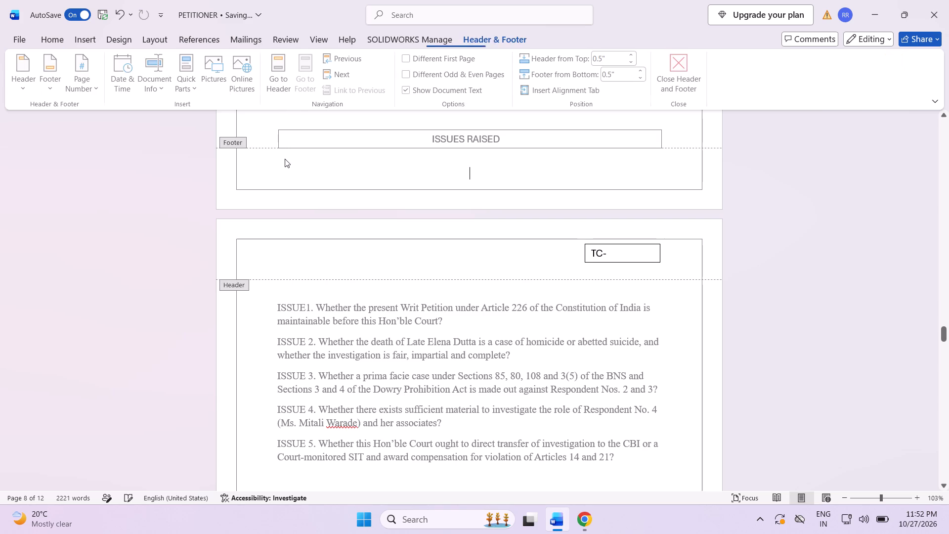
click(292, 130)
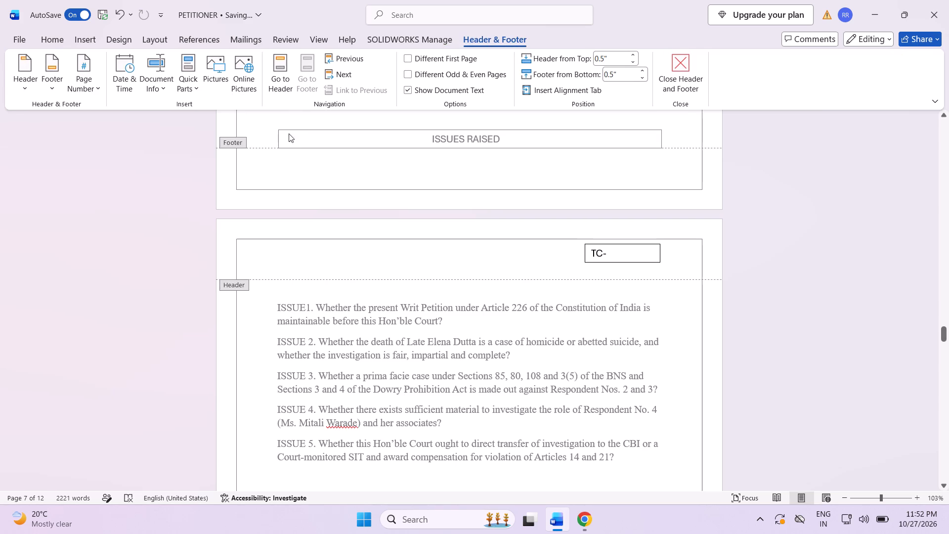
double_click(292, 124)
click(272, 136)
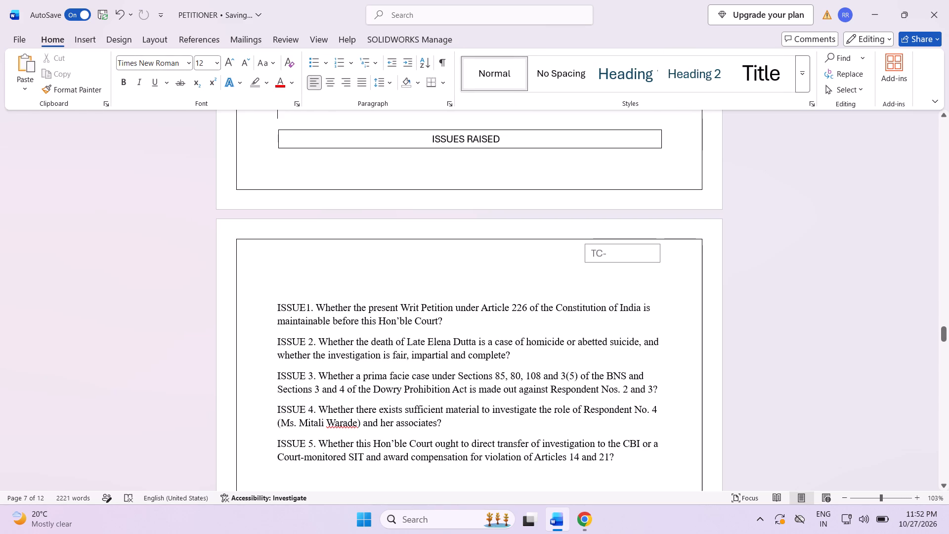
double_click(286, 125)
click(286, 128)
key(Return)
Move the ISSUES RAISED heading box up just below the header's "TC-" box, keeping it centred between the margins.
click(443, 313)
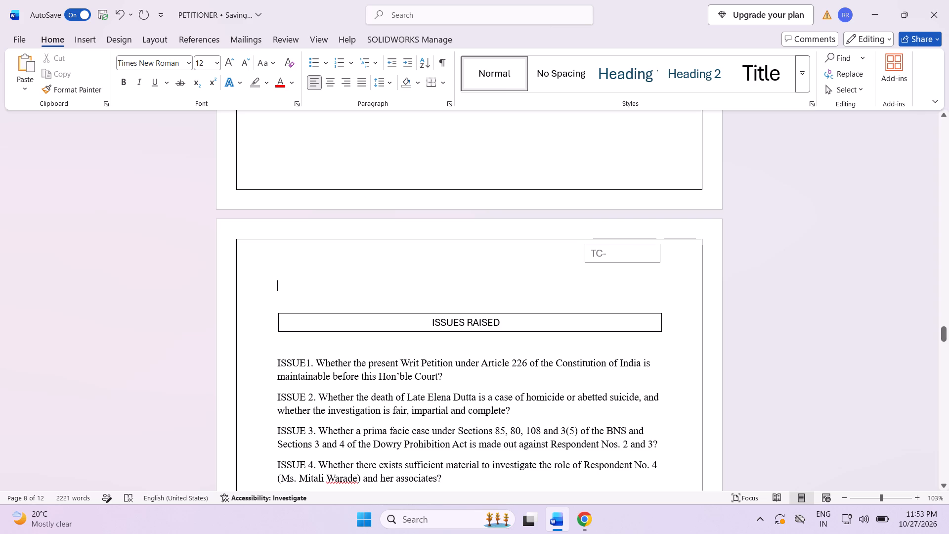
drag(443, 311, 435, 290)
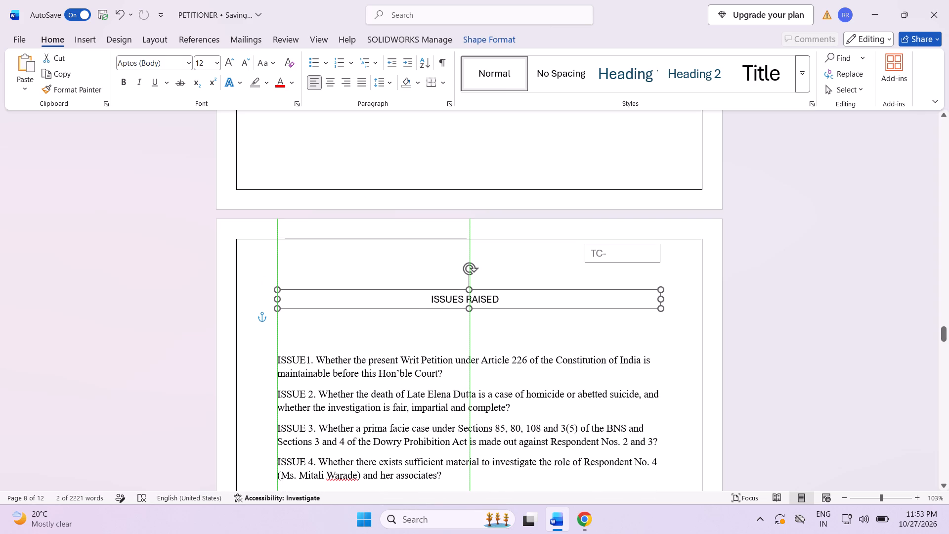
drag(435, 290, 435, 285)
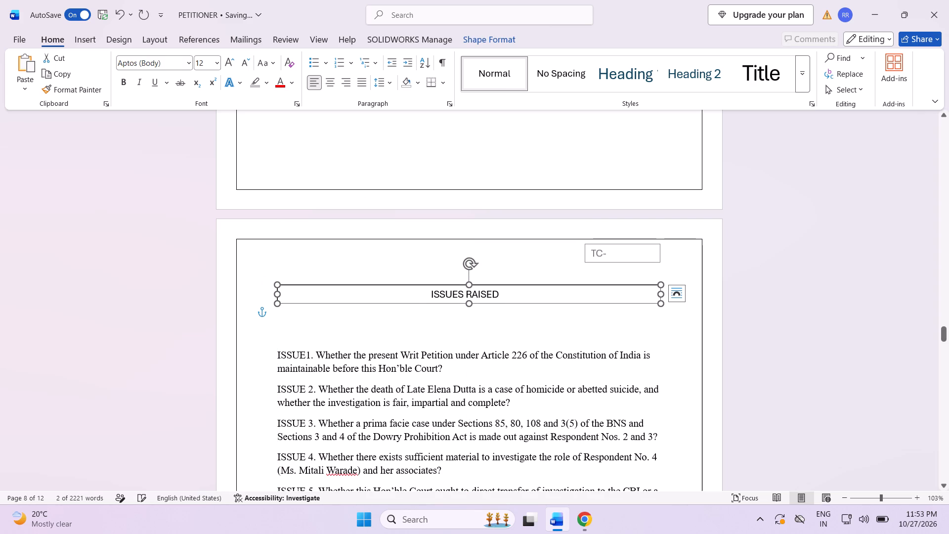
Remove the extra blank line between the ISSUES RAISED heading and ISSUE1.
click(281, 338)
key(BackSpace)
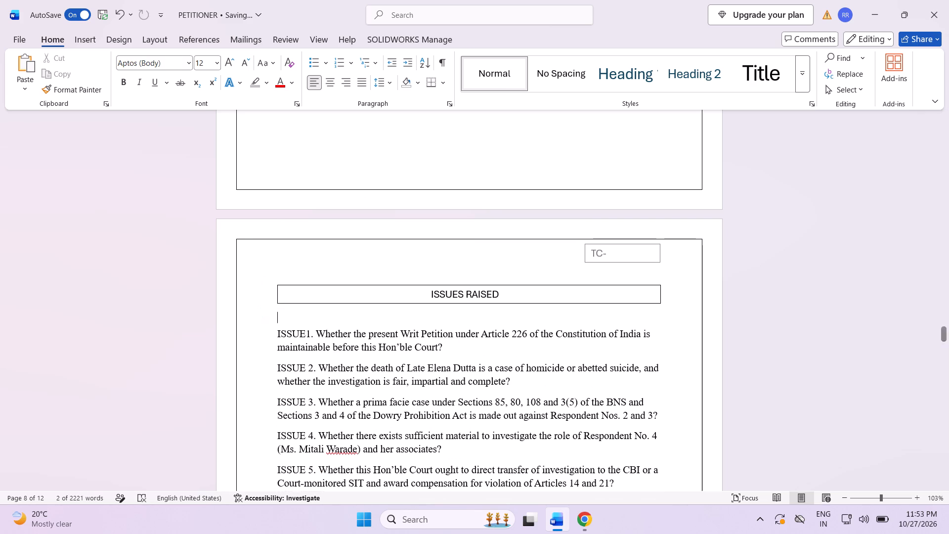
Move the SUMMARY OF ARGUMENTS heading box up just below the header's "TC-" box, keeping it centred between the margins.
scroll(297, 365, down, 17)
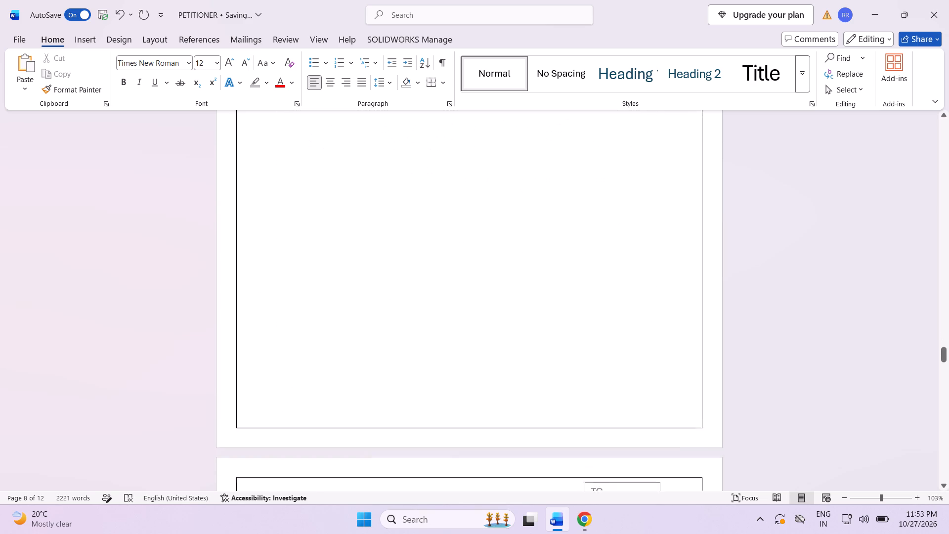
scroll(298, 366, down, 6)
click(313, 344)
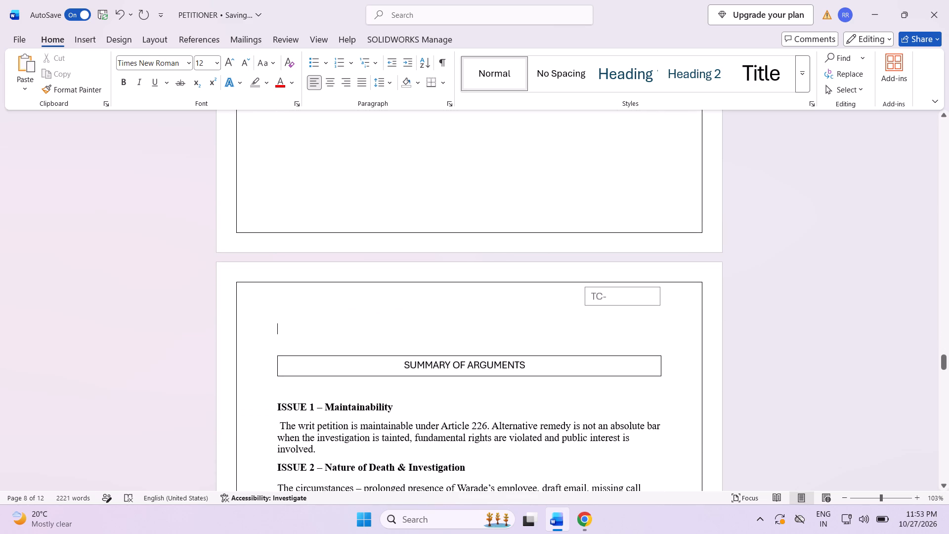
click(334, 370)
drag(345, 360, 345, 334)
drag(416, 356, 410, 334)
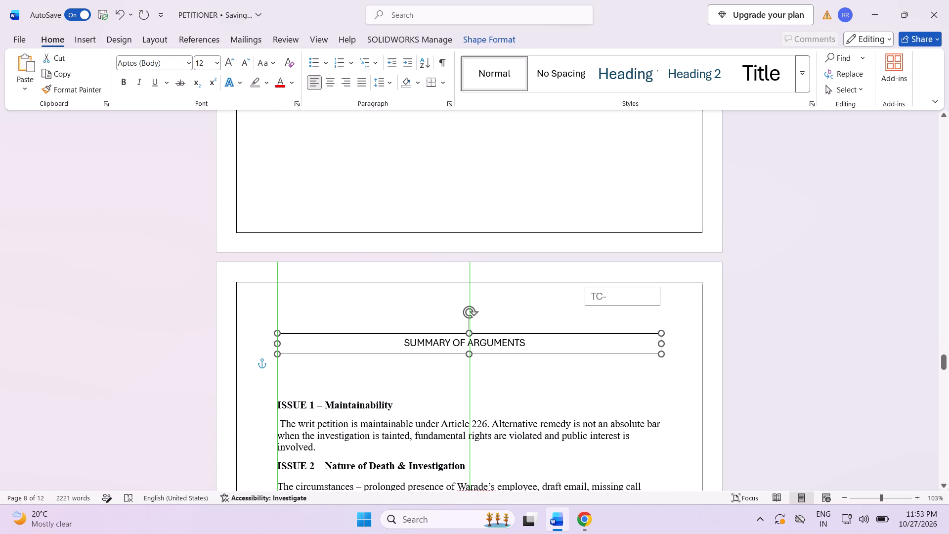
drag(410, 334, 409, 329)
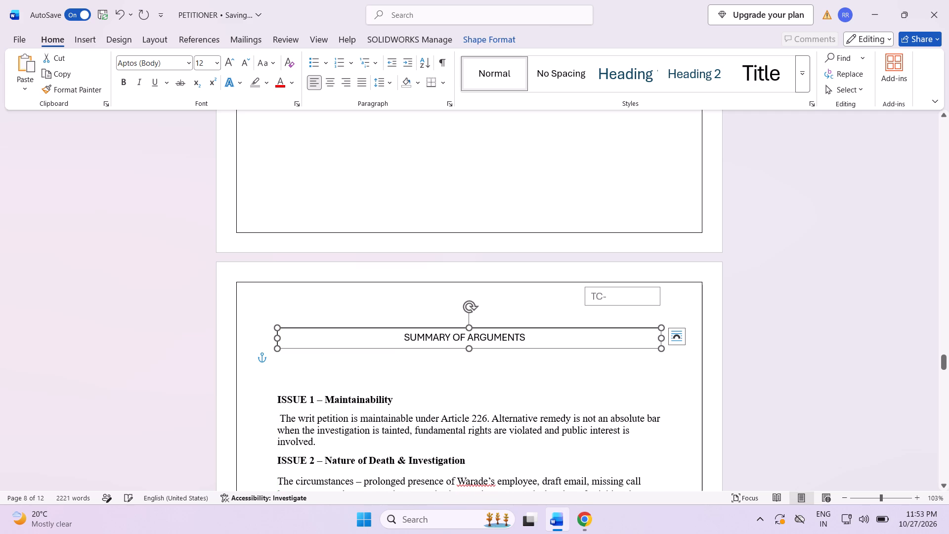
Remove the extra blank line between the SUMMARY OF ARGUMENTS heading and the "ISSUE 1 – Maintainability" subheading.
click(321, 384)
key(BackSpace)
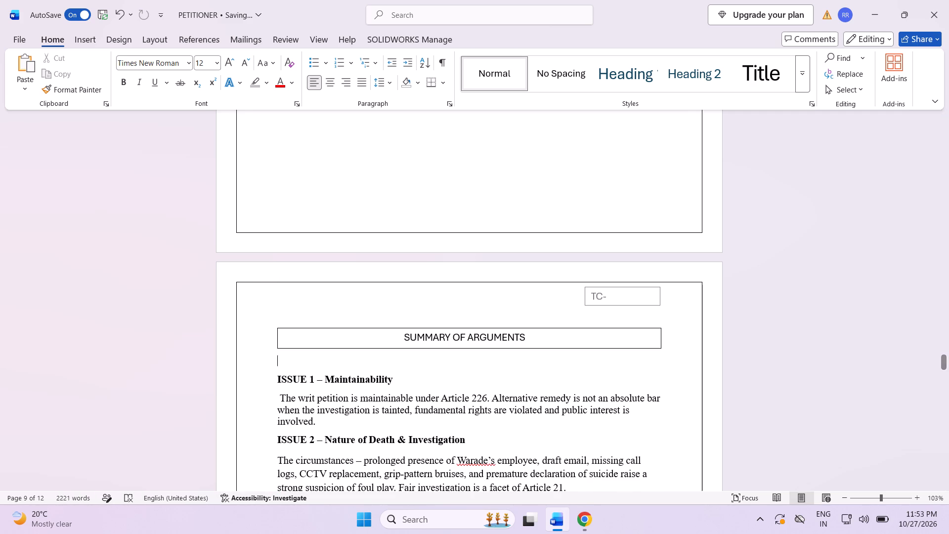
Move the ARGUMENTS ADVANCED heading box up towards the header's "TC-" box, keeping it aligned with the margins.
scroll(333, 414, down, 15)
scroll(326, 410, down, 6)
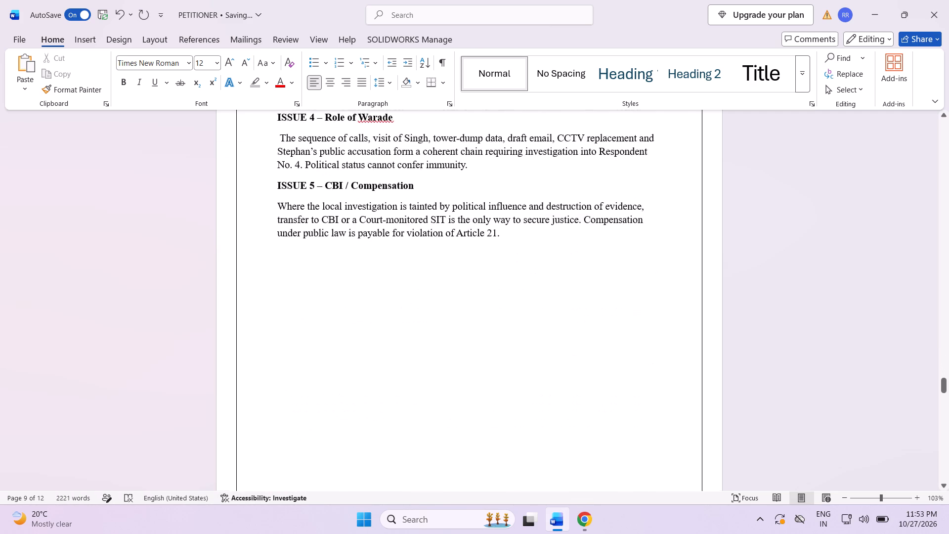
scroll(326, 410, down, 4)
click(389, 338)
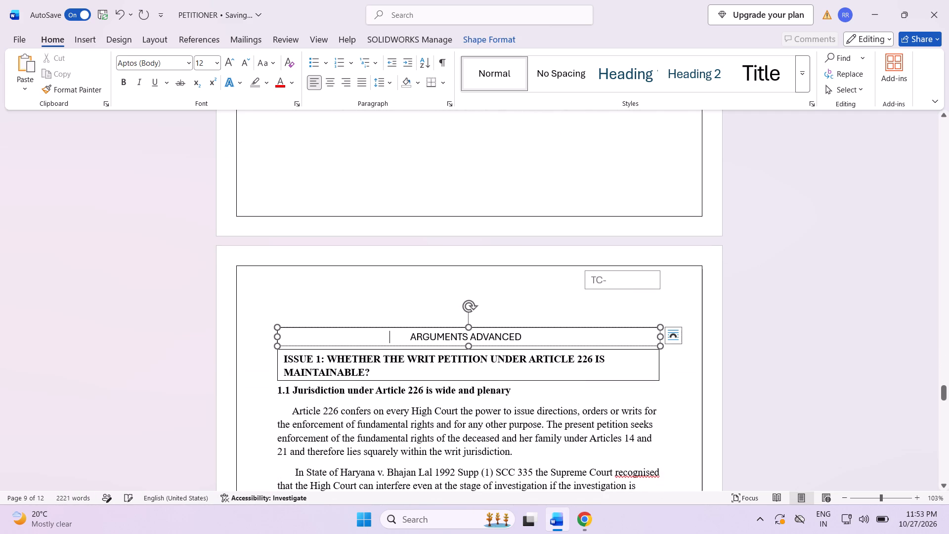
drag(411, 326, 412, 304)
Move the boxed ISSUE 1 heading about the writ petition up to sit directly beneath the ARGUMENTS ADVANCED box.
click(410, 365)
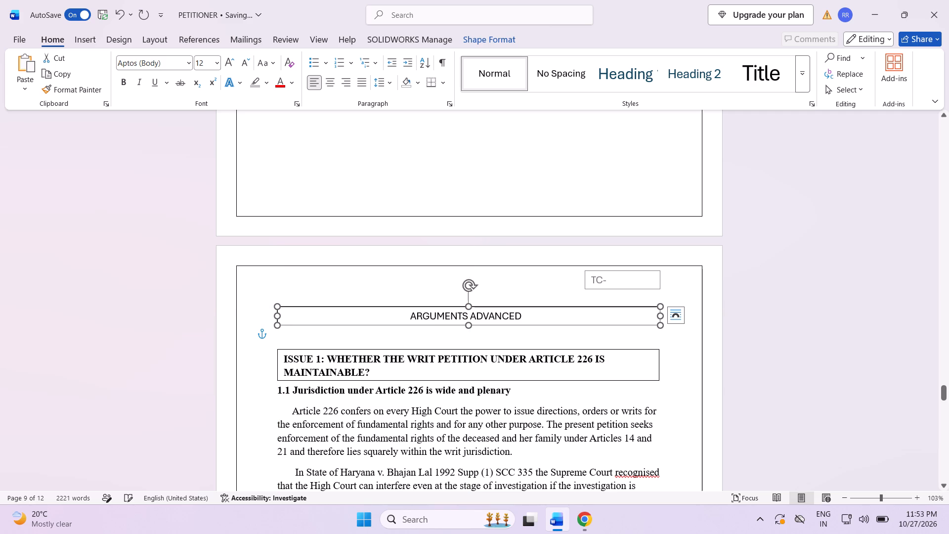
drag(407, 352, 408, 331)
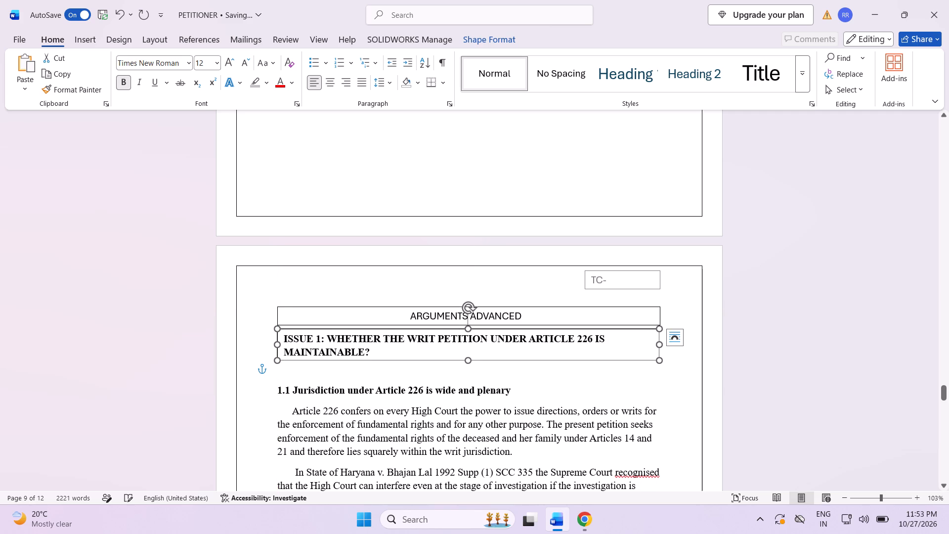
Remove the blank line at the top of the page above the bullet beginning "The Commissioner declared".
scroll(360, 377, down, 18)
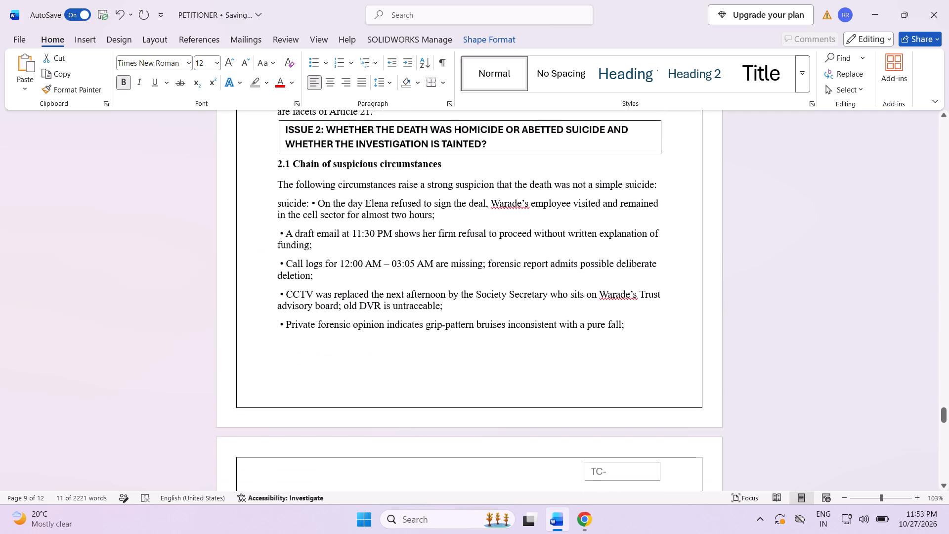
scroll(358, 377, down, 12)
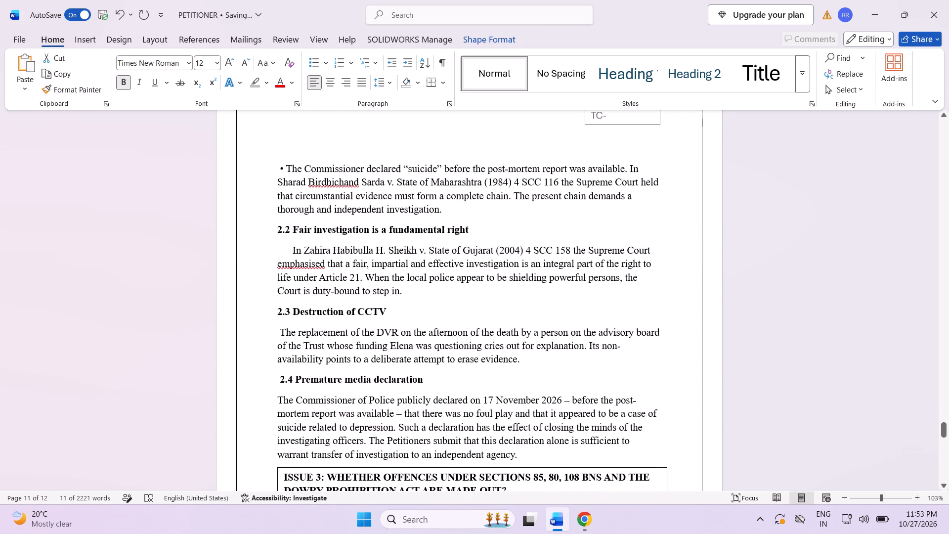
scroll(358, 378, up, 6)
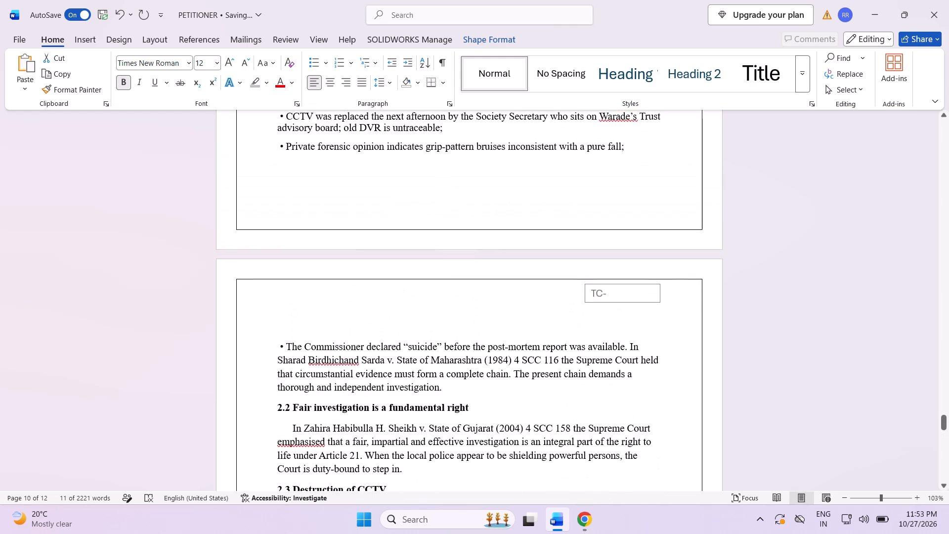
click(304, 340)
key(BackSpace)
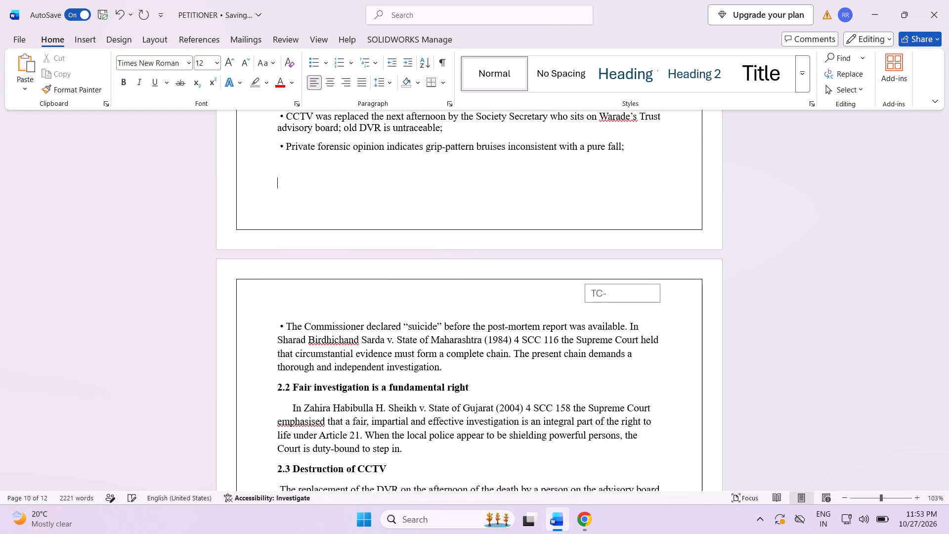
Check the layout from the Commissioner bullet through section 3.3 at the end of the document.
scroll(319, 373, down, 14)
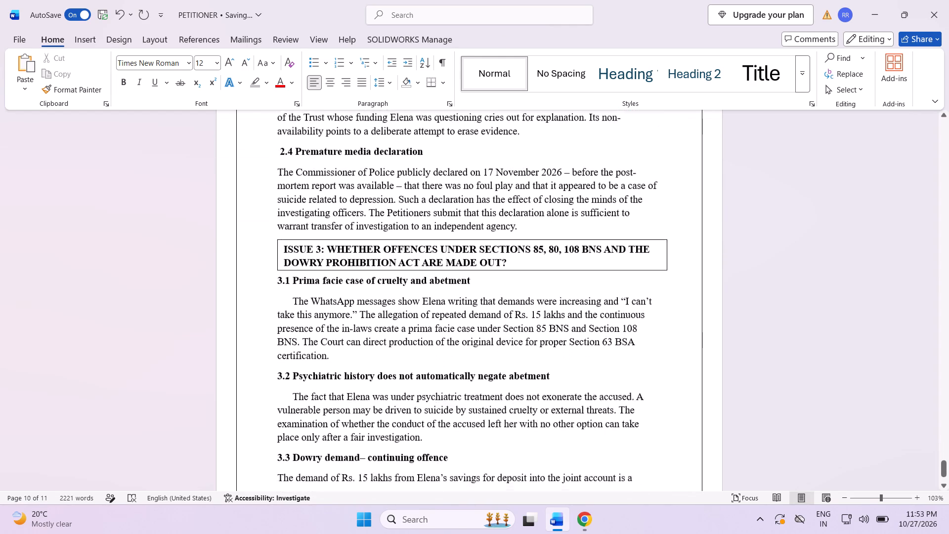
scroll(319, 374, down, 5)
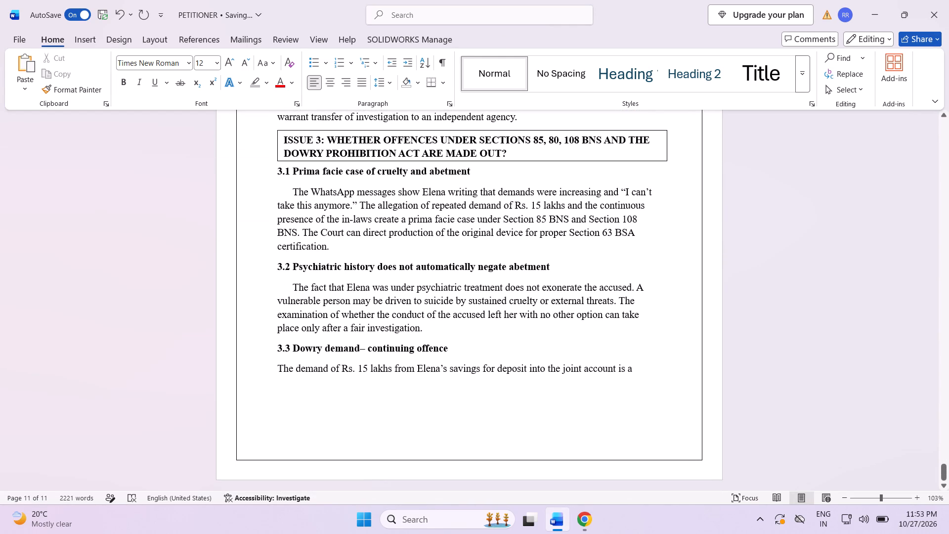
scroll(605, 369, up, 15)
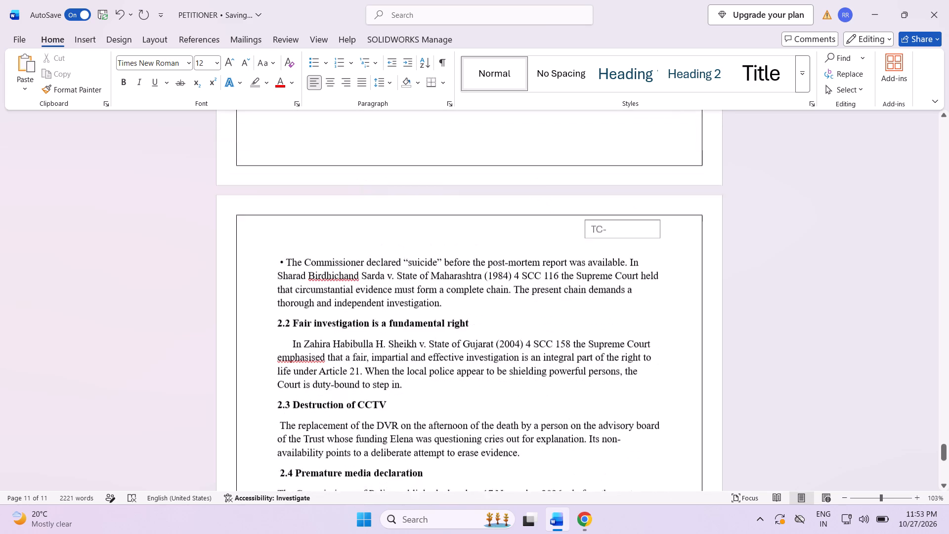
scroll(590, 362, down, 5)
scroll(588, 362, up, 8)
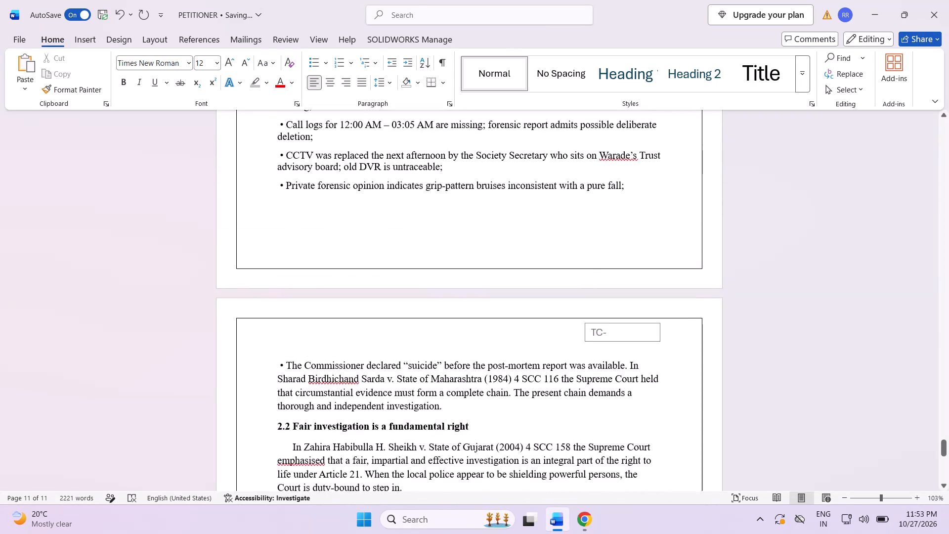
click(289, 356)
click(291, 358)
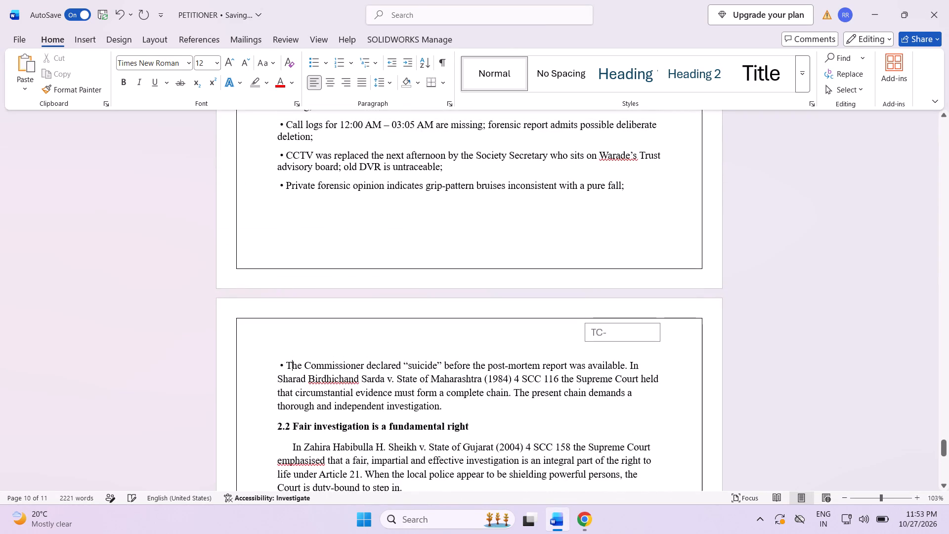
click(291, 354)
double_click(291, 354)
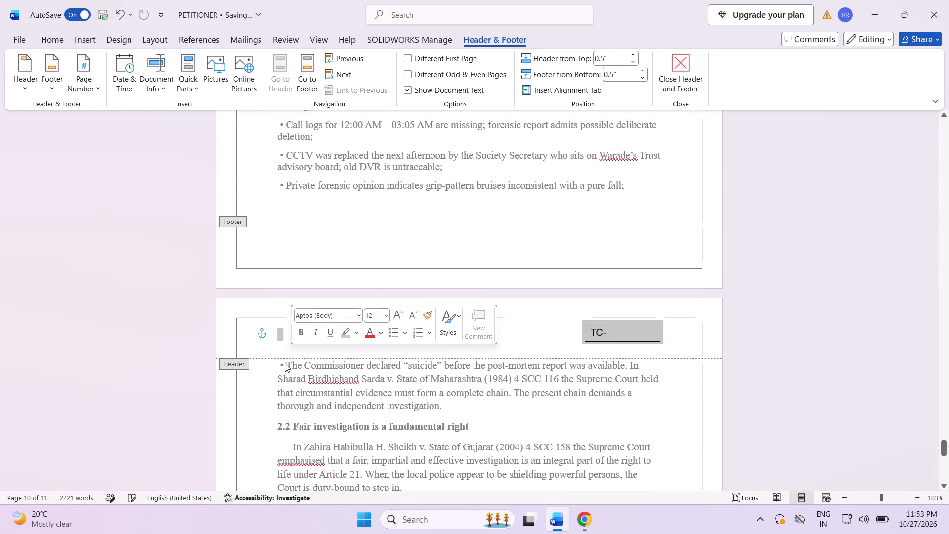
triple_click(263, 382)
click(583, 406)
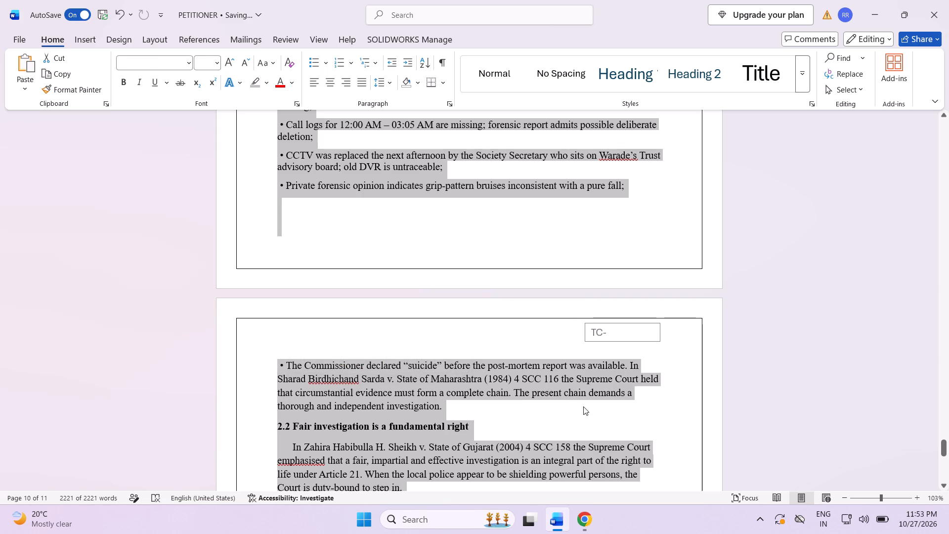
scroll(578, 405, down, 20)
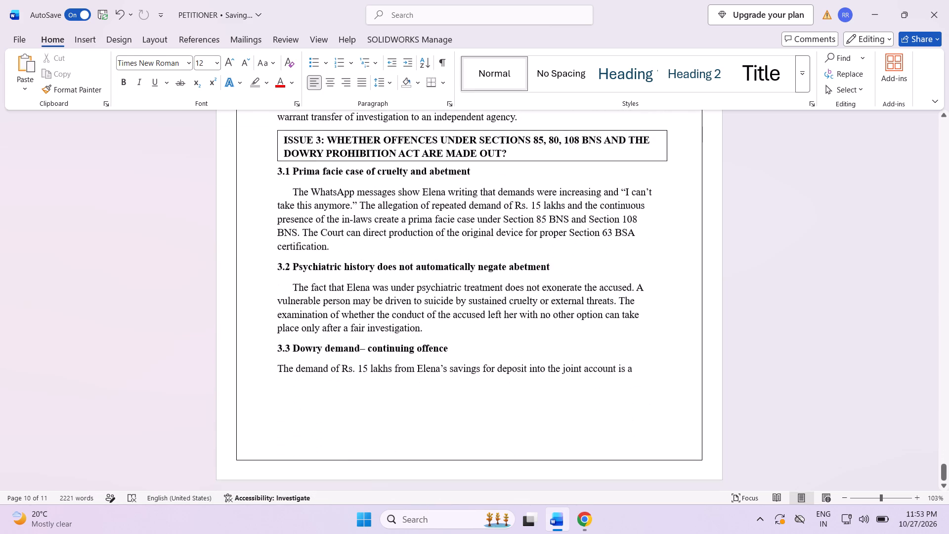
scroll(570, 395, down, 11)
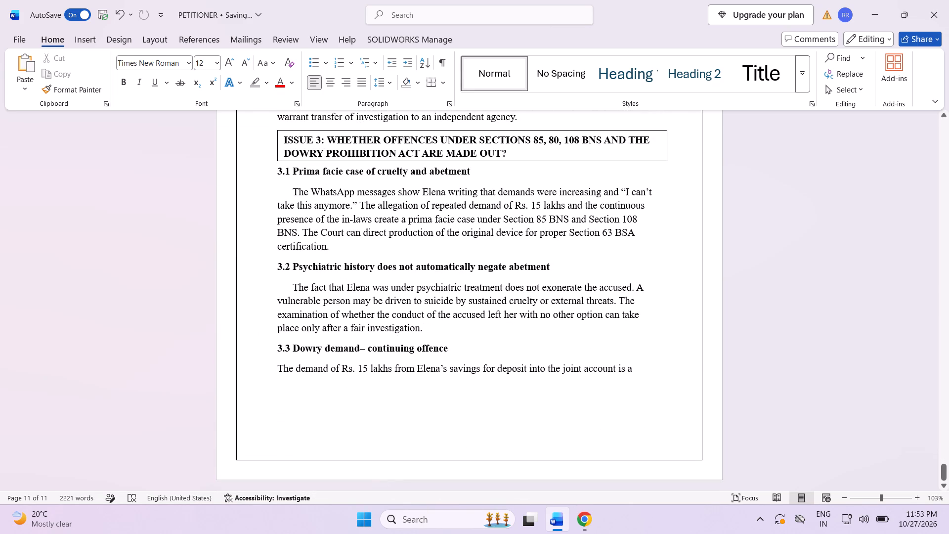
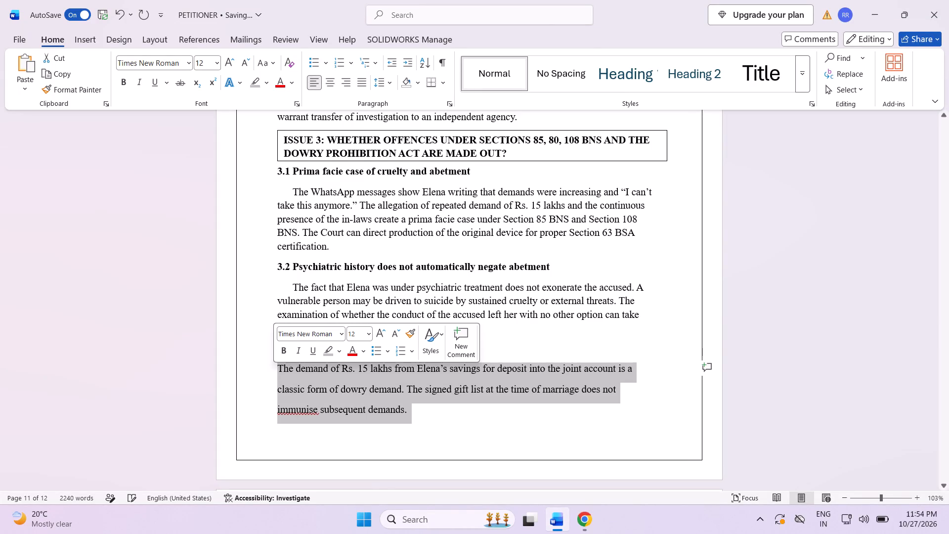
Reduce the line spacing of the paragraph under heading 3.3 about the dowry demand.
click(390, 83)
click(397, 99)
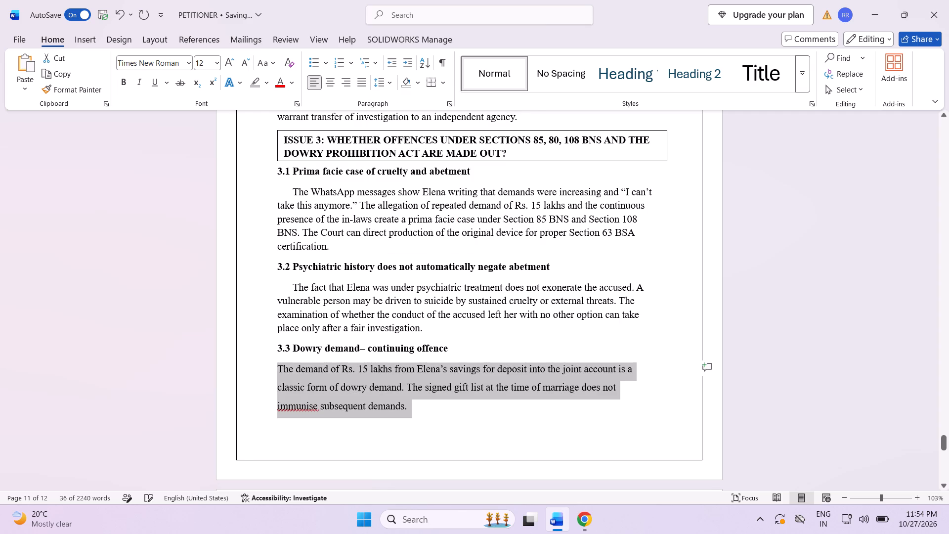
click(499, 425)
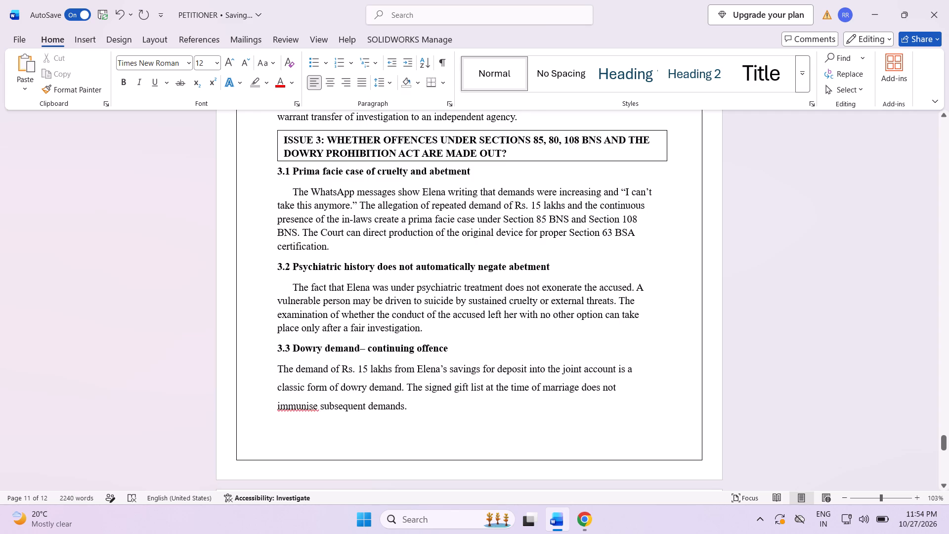
Delete the whole body paragraph beginning "The demand of Rs. 15 lakhs" under heading 3.3.
drag(276, 367, 349, 401)
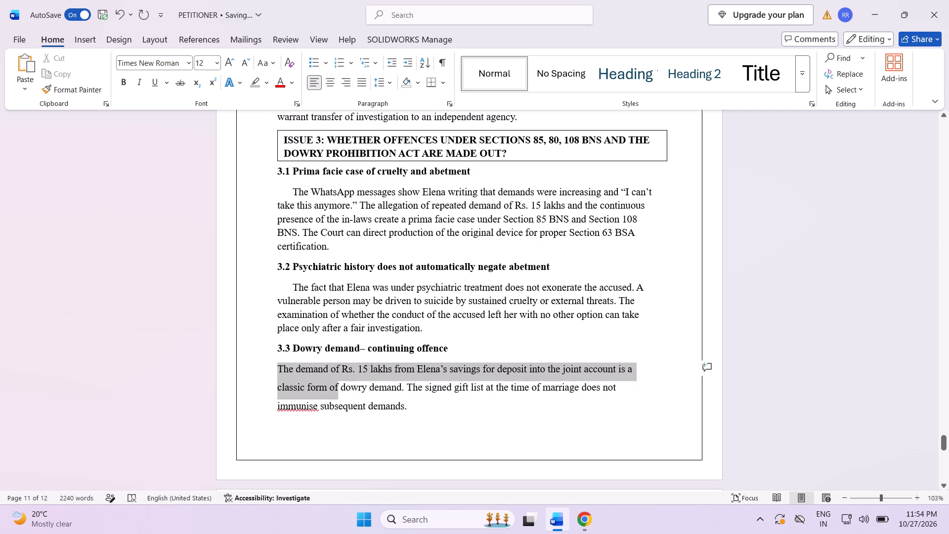
drag(349, 401, 417, 414)
key(BackSpace)
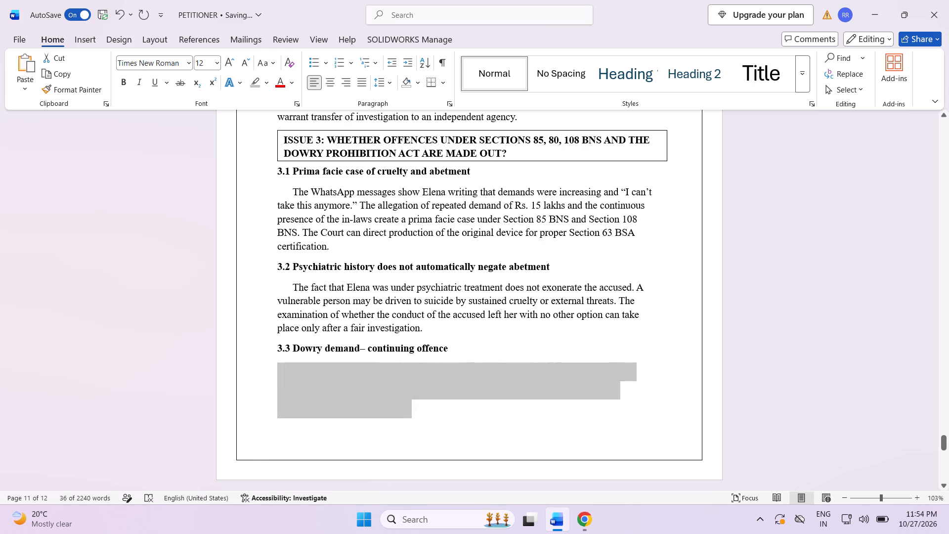
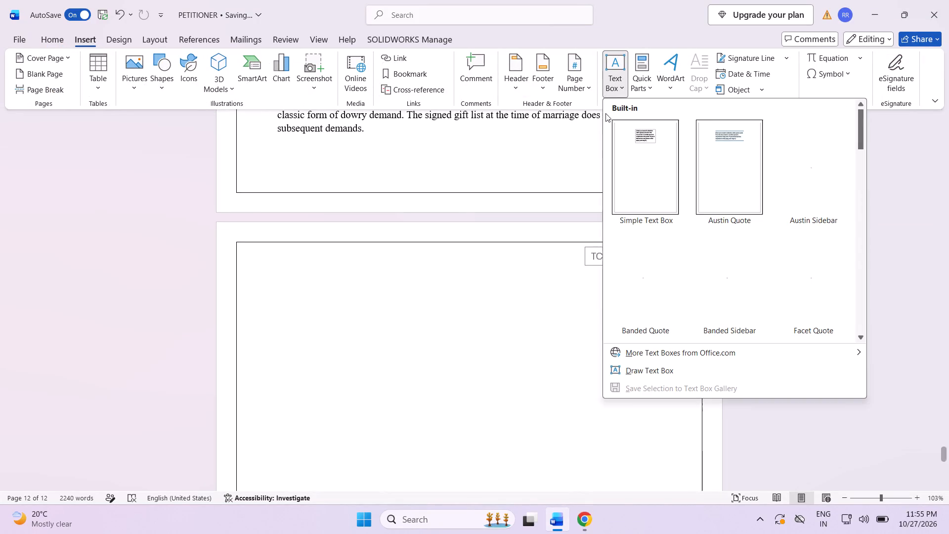
Insert a Simple Text Box on page 12 and widen it to about 6.24" so it spans between the text margins.
click(634, 186)
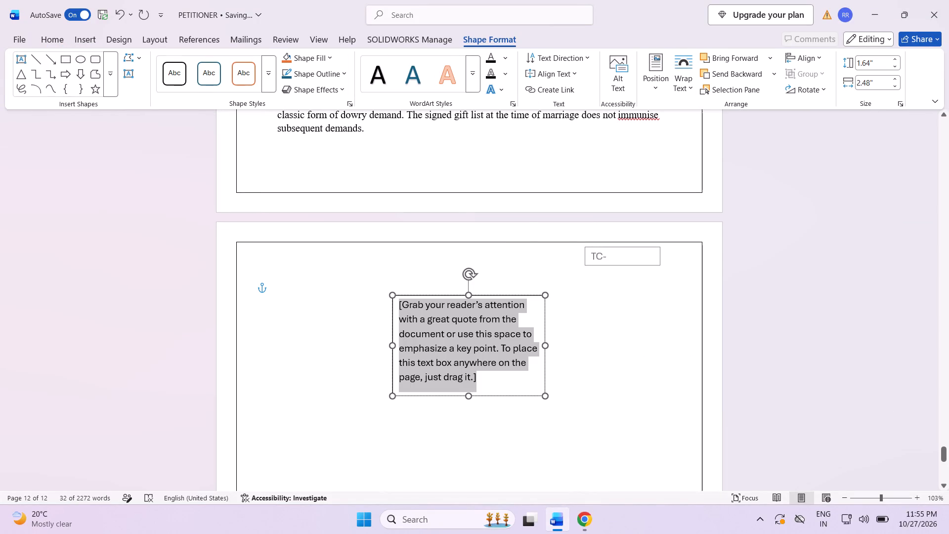
drag(392, 346, 264, 336)
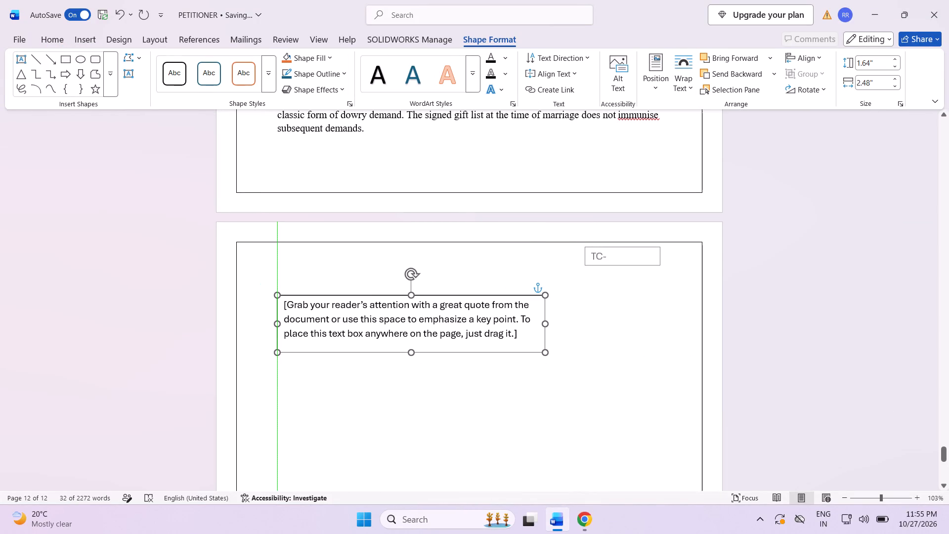
drag(264, 336, 263, 336)
drag(542, 325, 618, 316)
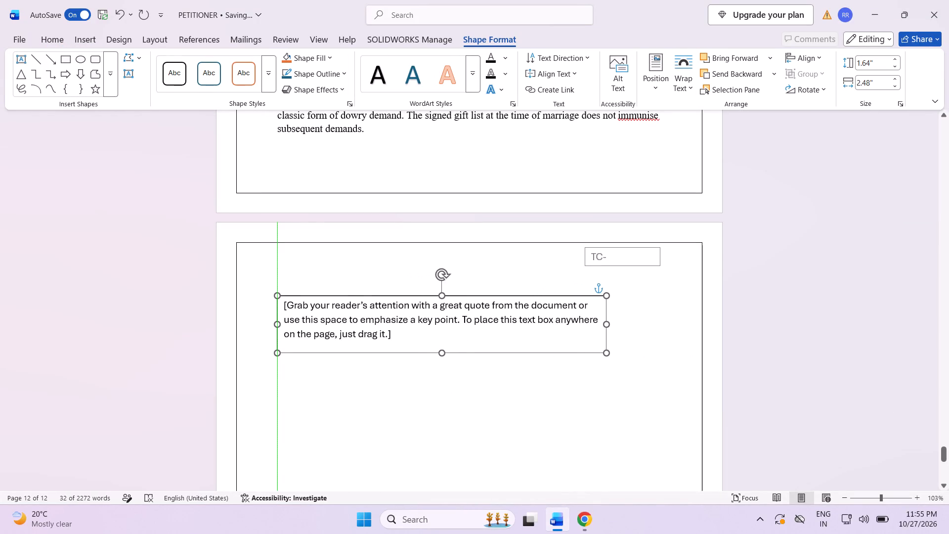
drag(618, 316, 662, 302)
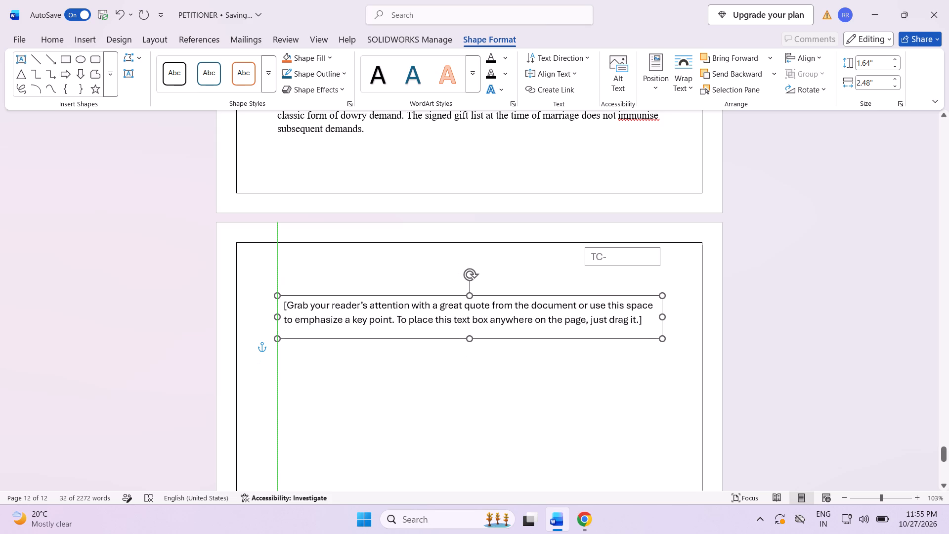
drag(662, 302, 647, 302)
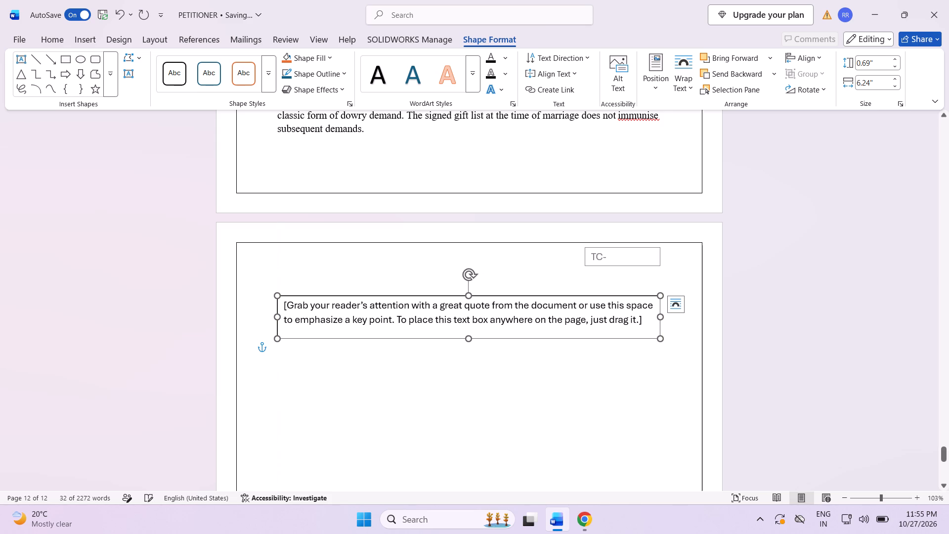
Replace the text box's placeholder text with the copied "ISSUE 4" heading about the role of the named person and her associates.
click(639, 319)
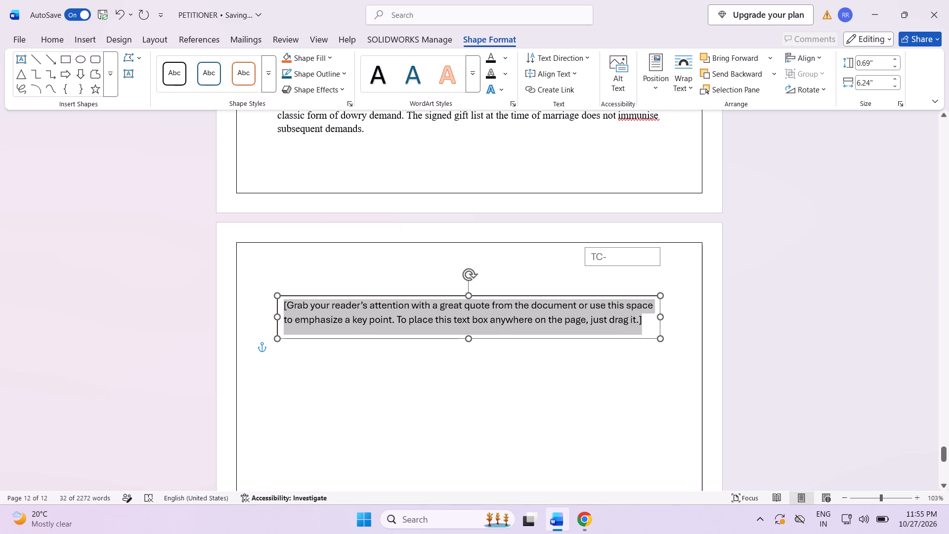
key(BackSpace)
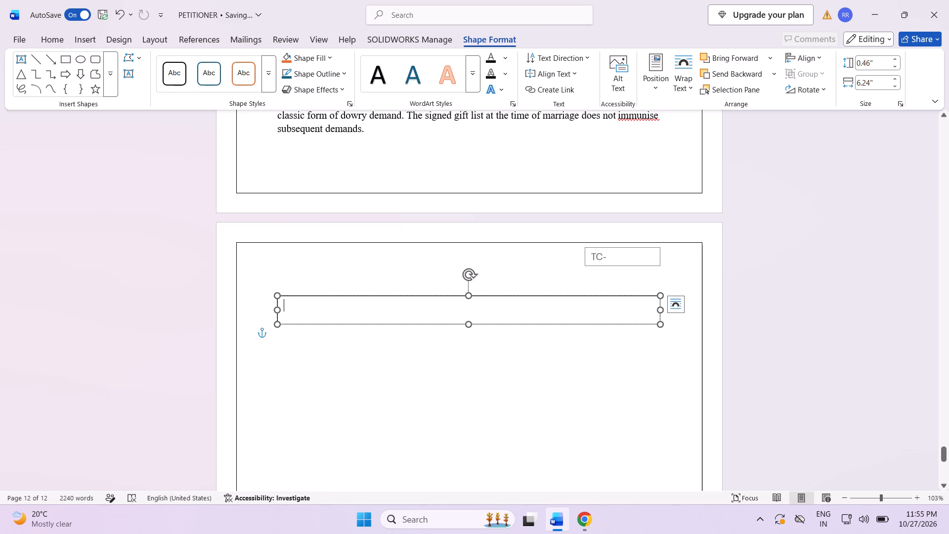
key(ctrl+v)
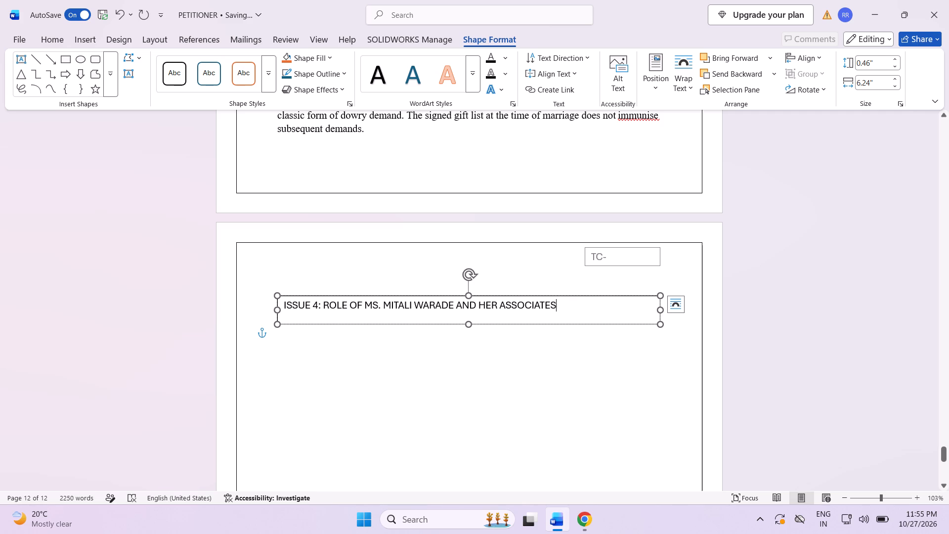
Shrink the Issue 4 text box to about 0.31" high and move it up to the page's top text margin.
drag(465, 322, 463, 315)
drag(474, 295, 472, 280)
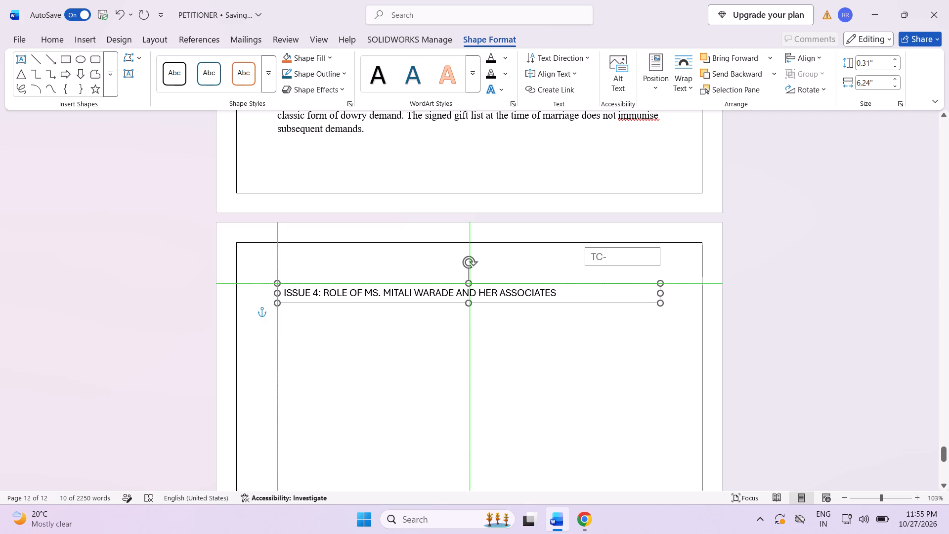
drag(472, 280, 471, 271)
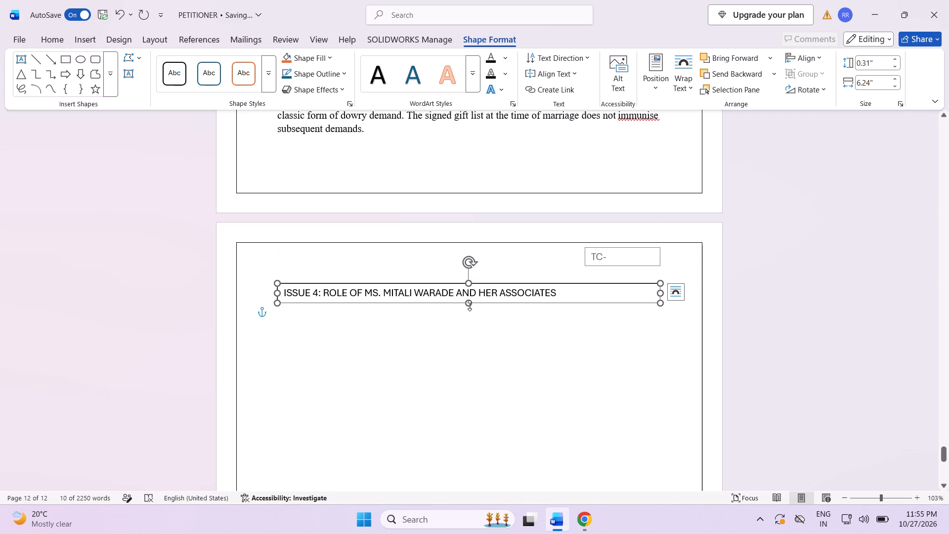
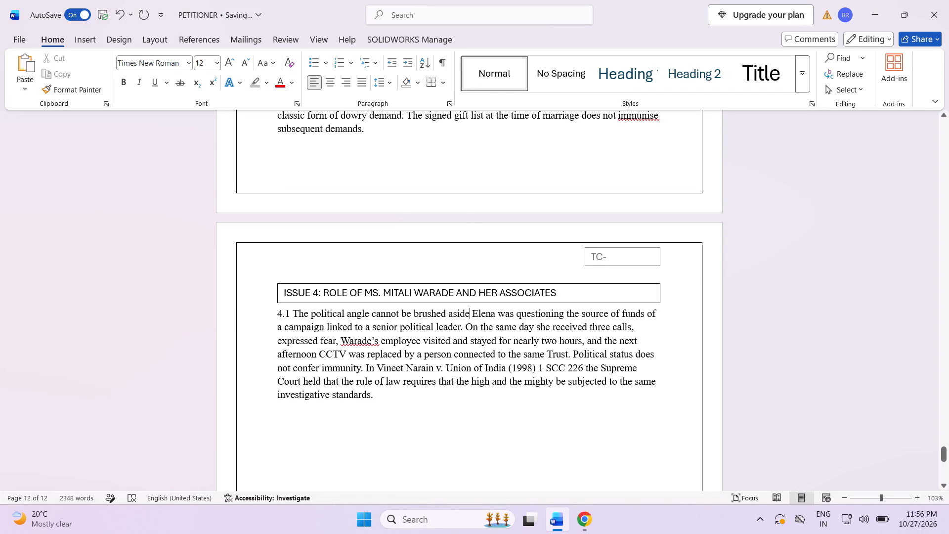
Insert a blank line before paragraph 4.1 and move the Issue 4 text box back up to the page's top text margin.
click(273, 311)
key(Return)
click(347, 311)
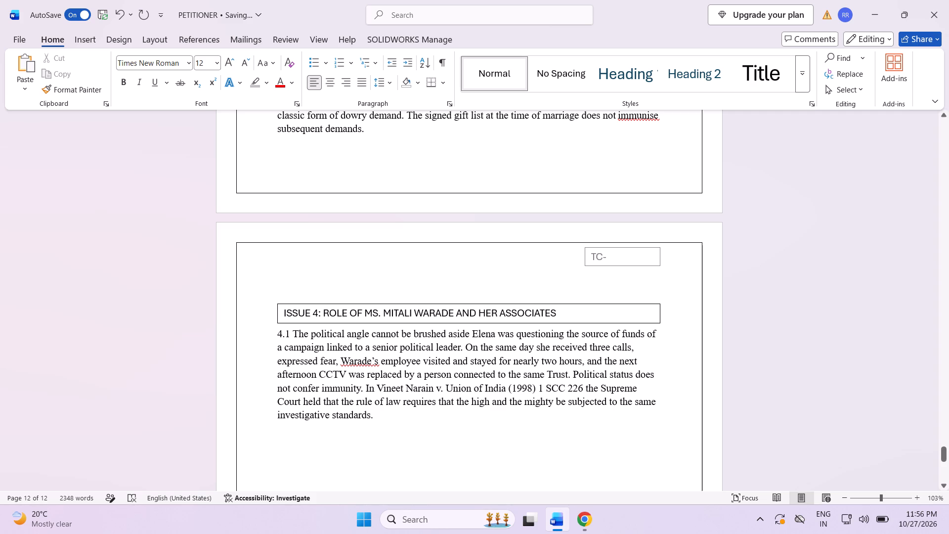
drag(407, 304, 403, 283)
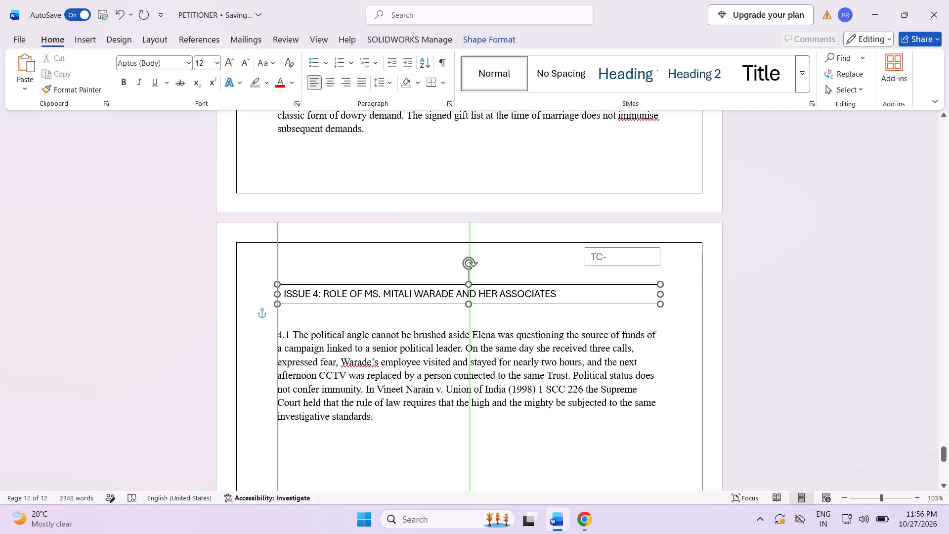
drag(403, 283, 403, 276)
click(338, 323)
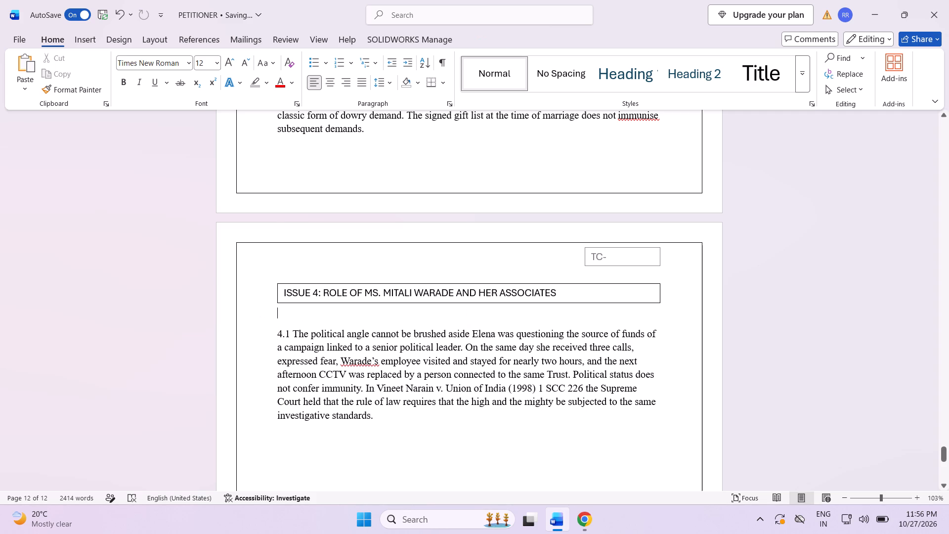
Split "4.1 The political angle cannot be brushed aside" onto its own line as a bold Times New Roman heading.
click(470, 333)
key(Return)
drag(478, 336, 381, 339)
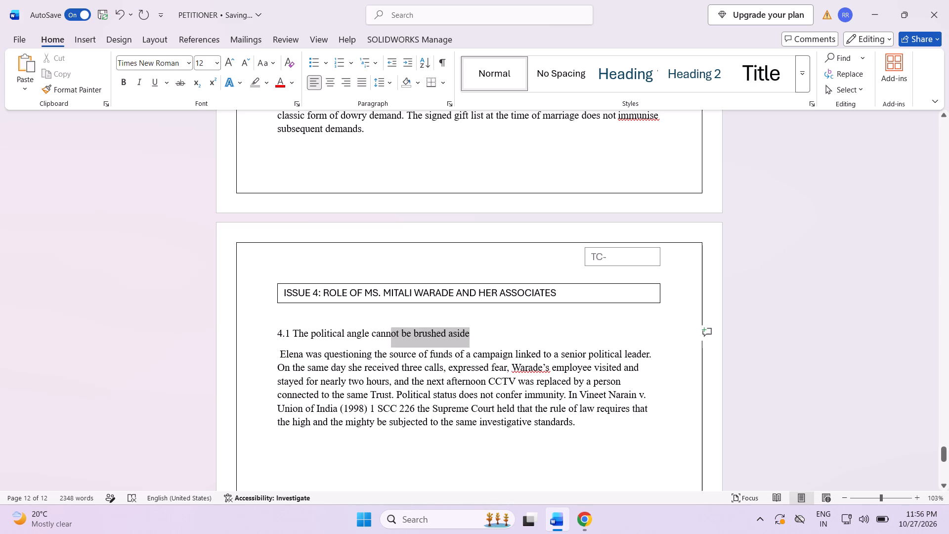
drag(381, 339, 272, 336)
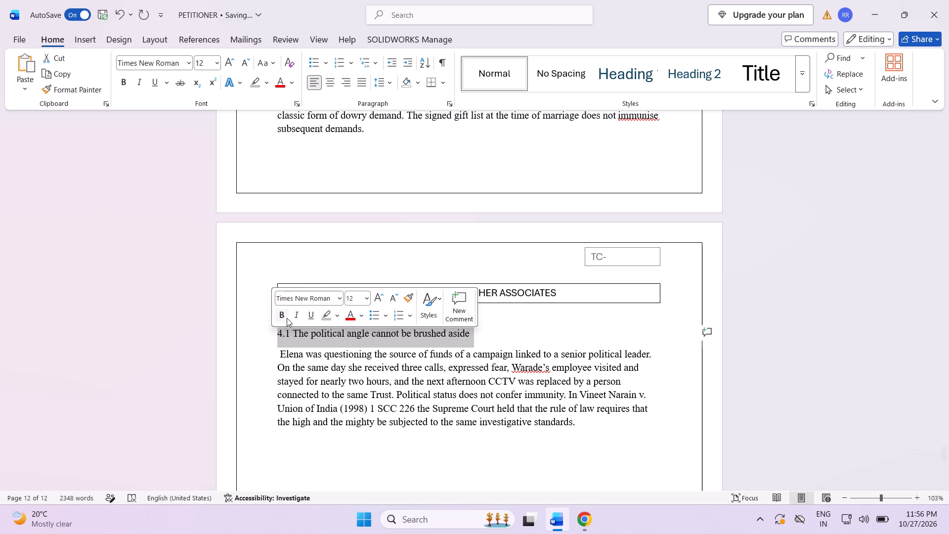
click(284, 316)
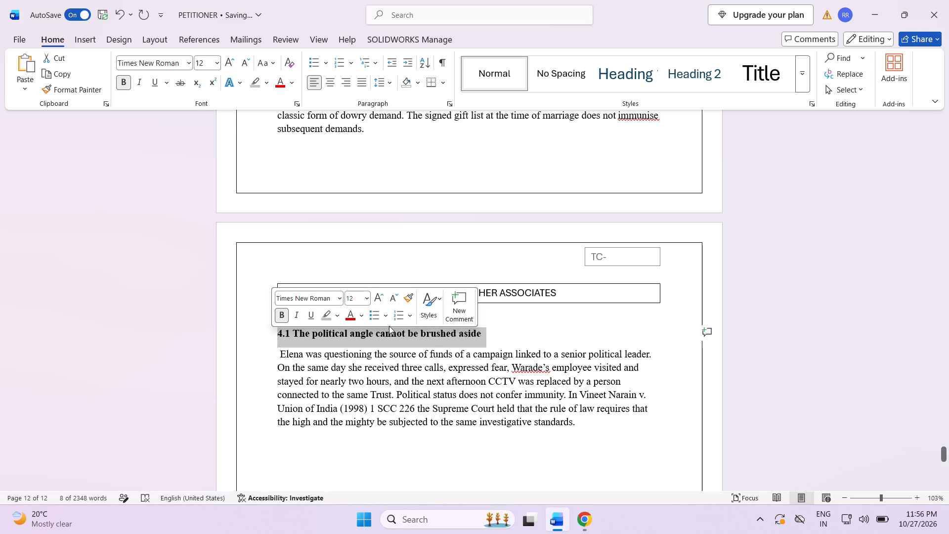
click(339, 302)
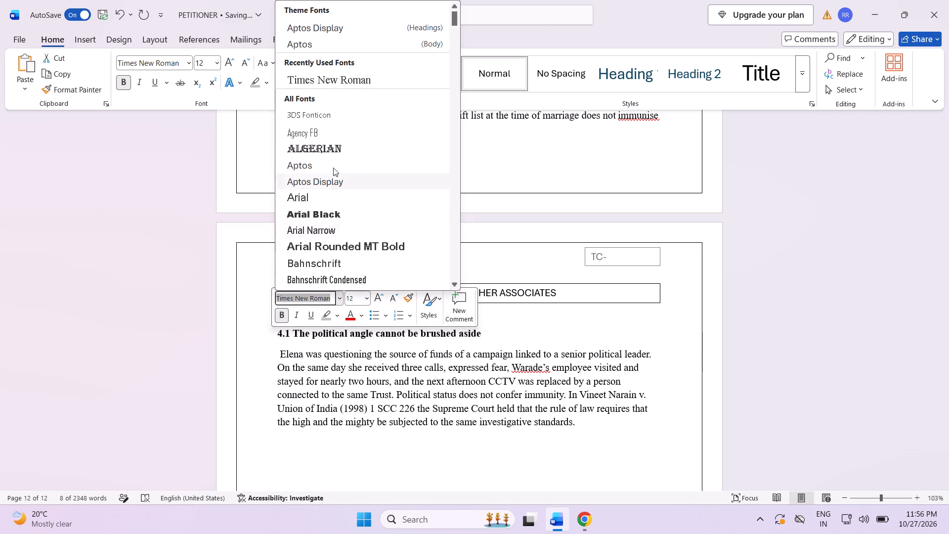
click(344, 79)
click(527, 323)
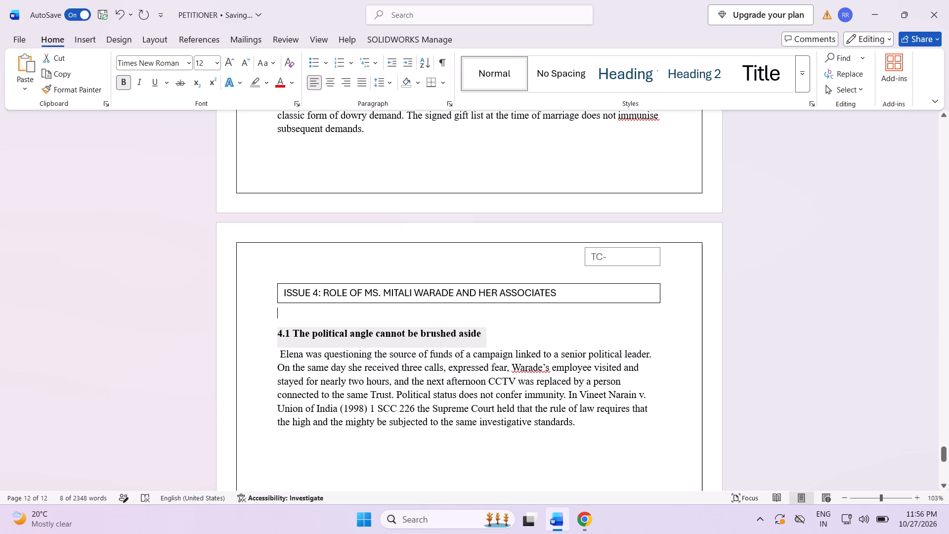
Apply Times New Roman to the body paragraph below heading 4.1.
drag(275, 351, 628, 423)
click(694, 389)
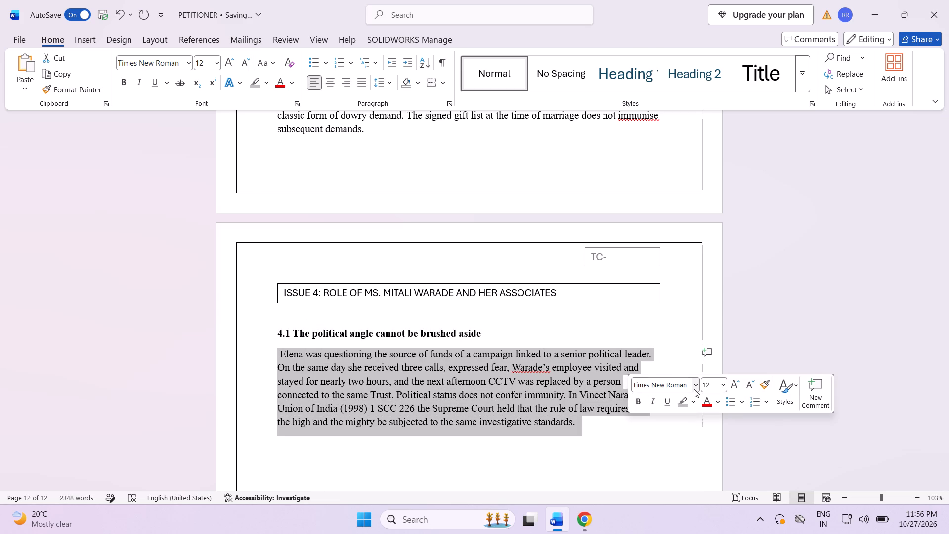
click(658, 83)
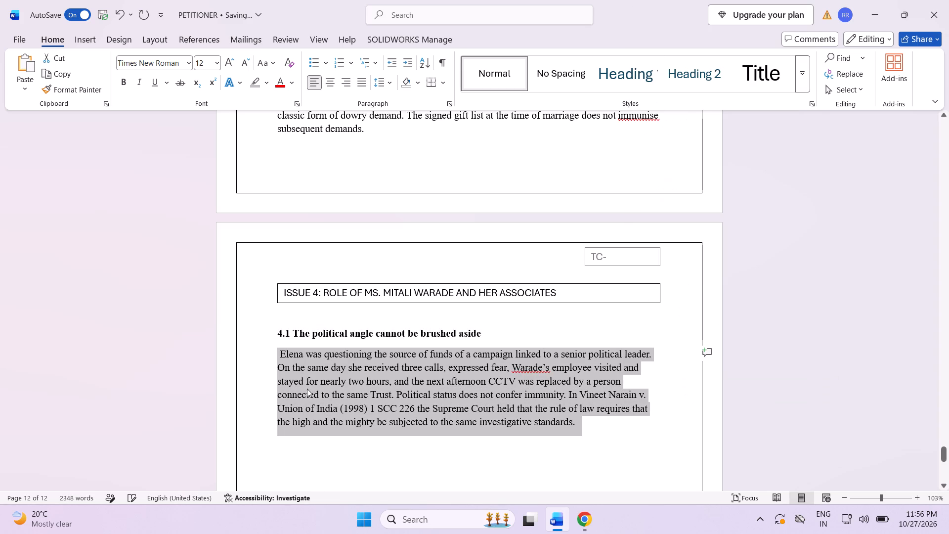
click(514, 327)
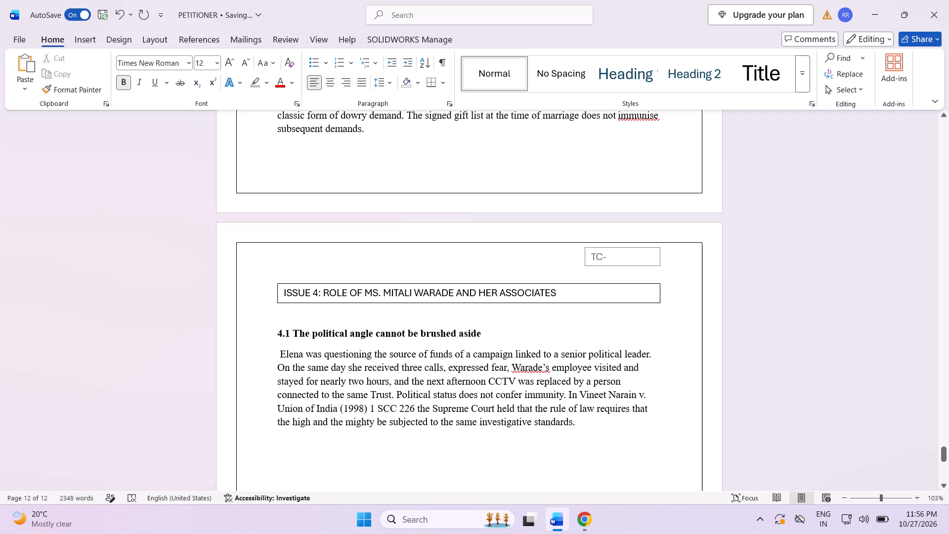
Indent the first line of the paragraph below heading 4.1 by adding five spaces before its opening word.
click(277, 355)
key(space)
key(space)
key(space)
key(space)
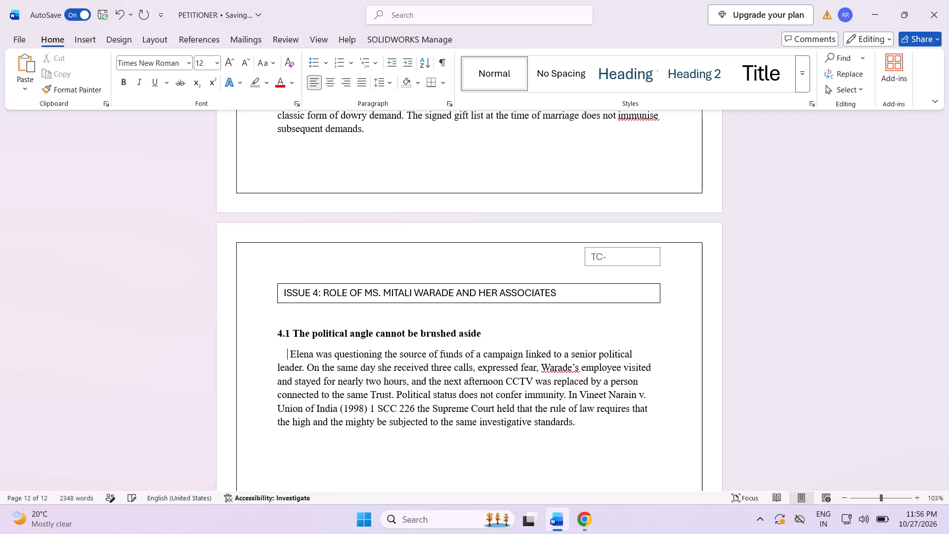
key(space)
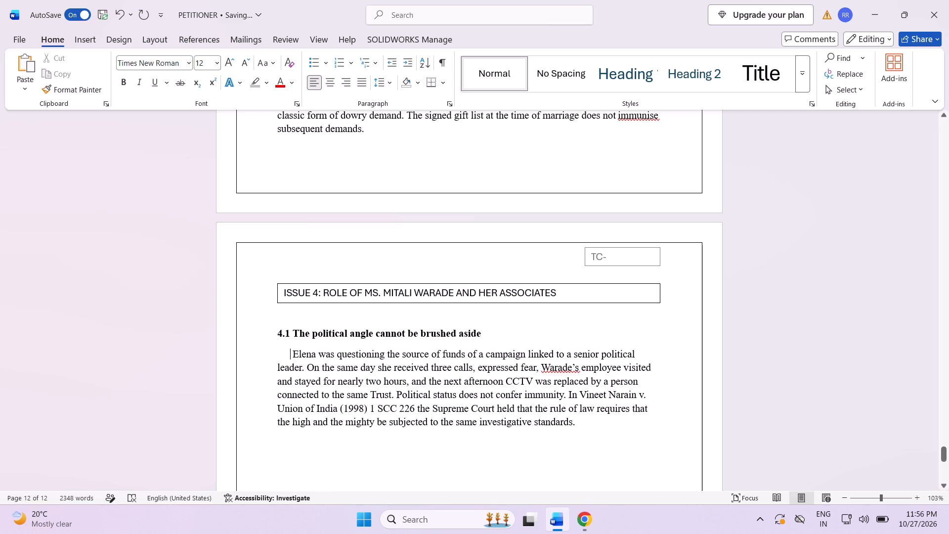
click(579, 441)
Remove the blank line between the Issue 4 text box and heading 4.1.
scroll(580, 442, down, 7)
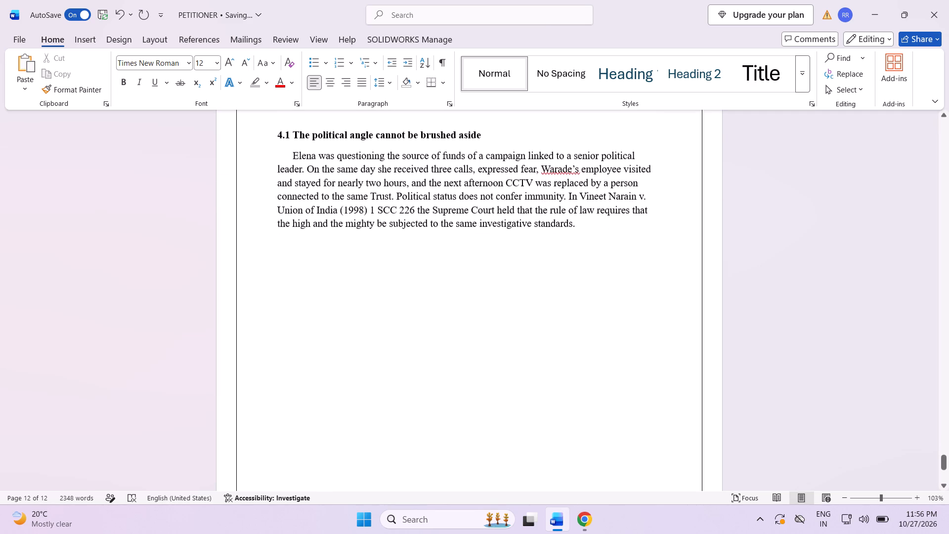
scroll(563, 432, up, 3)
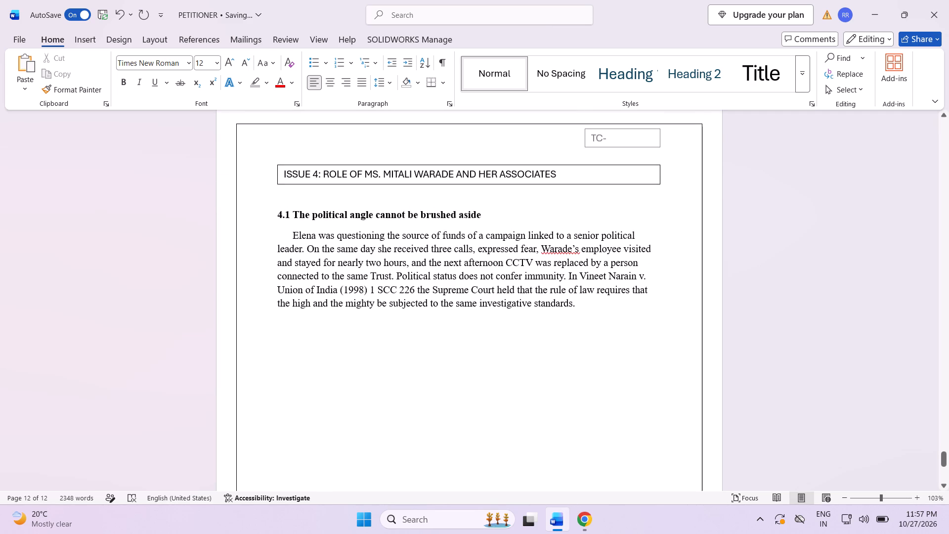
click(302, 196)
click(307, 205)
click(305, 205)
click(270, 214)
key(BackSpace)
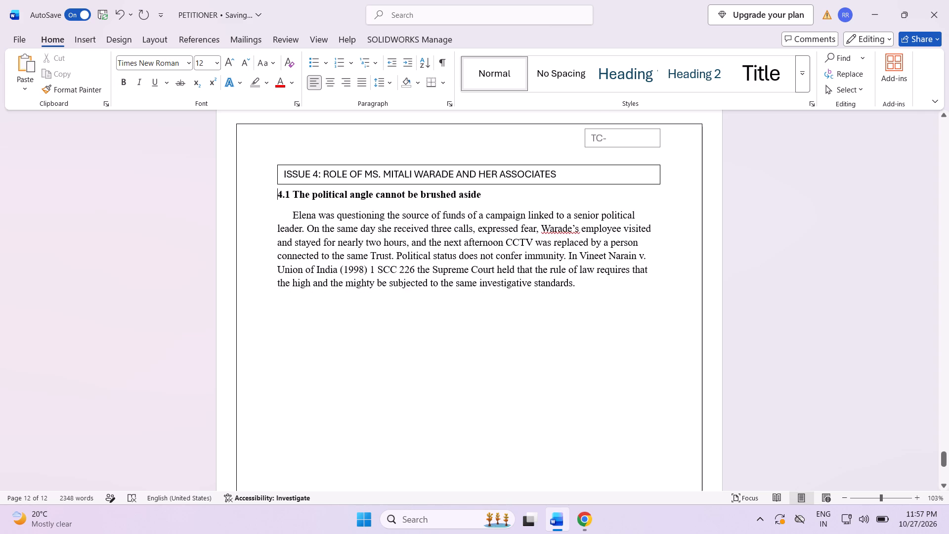
Place the text cursor at the end of the body paragraph below heading 4.1.
scroll(401, 317, down, 1)
click(577, 252)
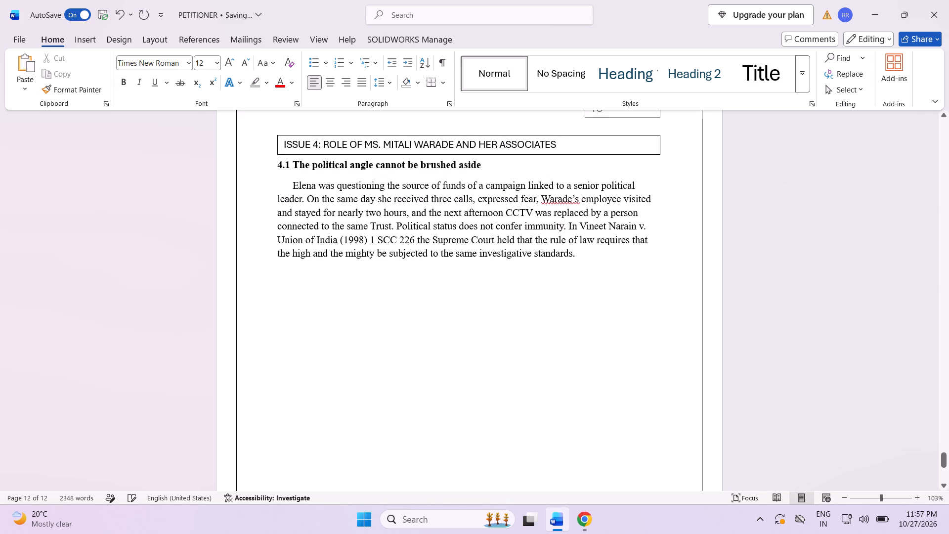
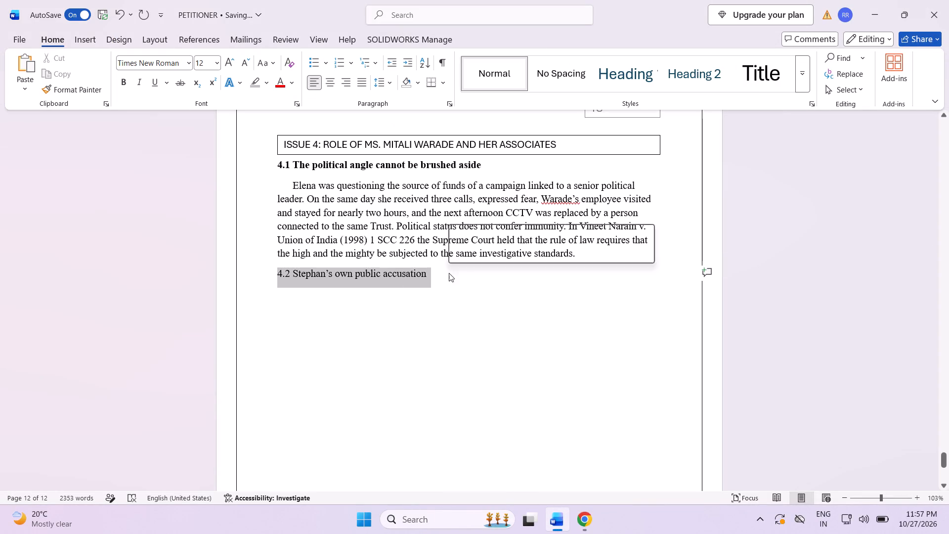
Make the selected 4.2 subheading about the public accusation bold and place the text cursor at its end.
click(463, 253)
click(446, 271)
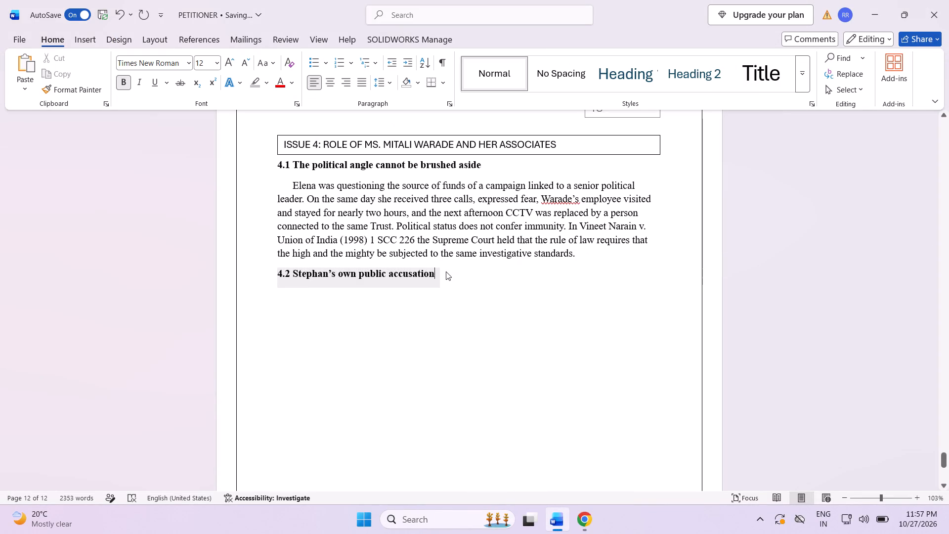
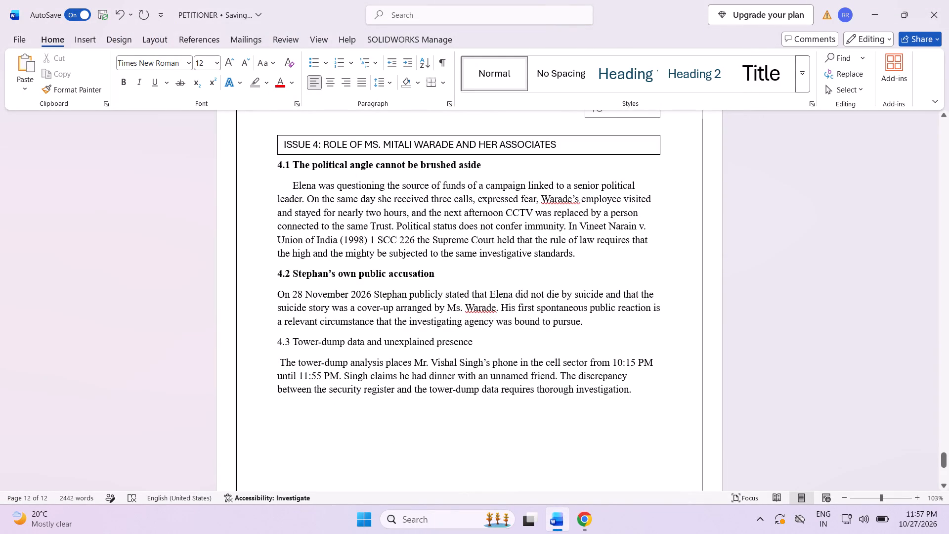
Make the 4.3 subheading "Tower-dump data and unexplained presence" bold.
drag(271, 339, 481, 343)
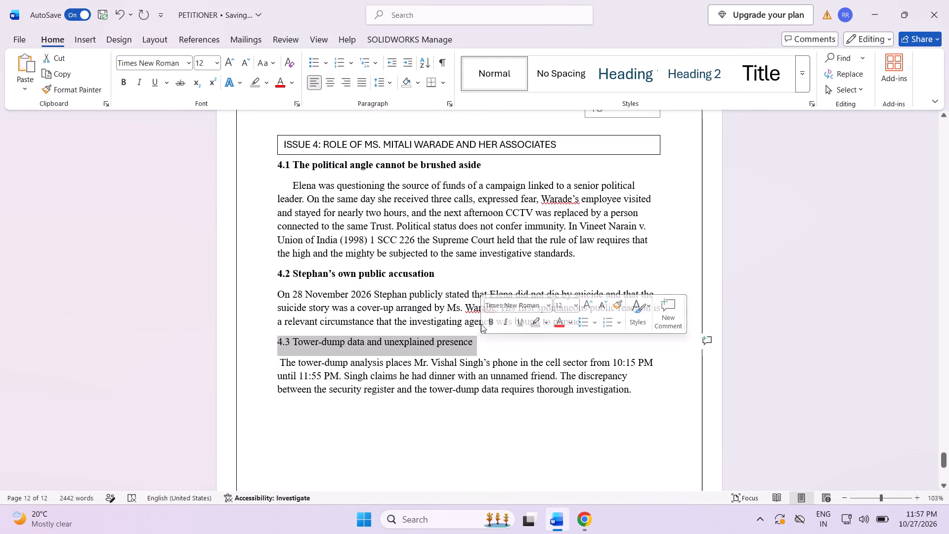
click(485, 328)
click(500, 345)
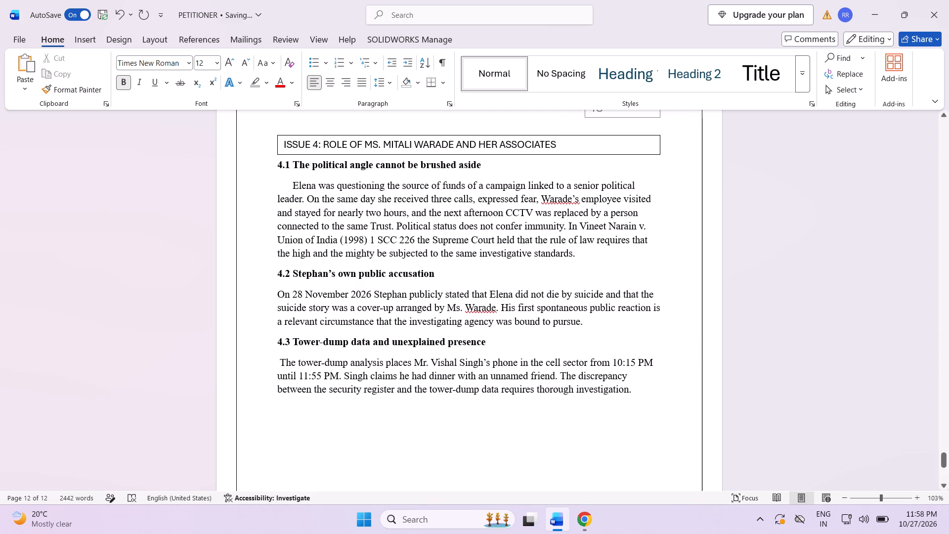
Indent the first line of the body paragraph under subheading 4.3 by adding five spaces before its opening word.
click(279, 356)
key(space)
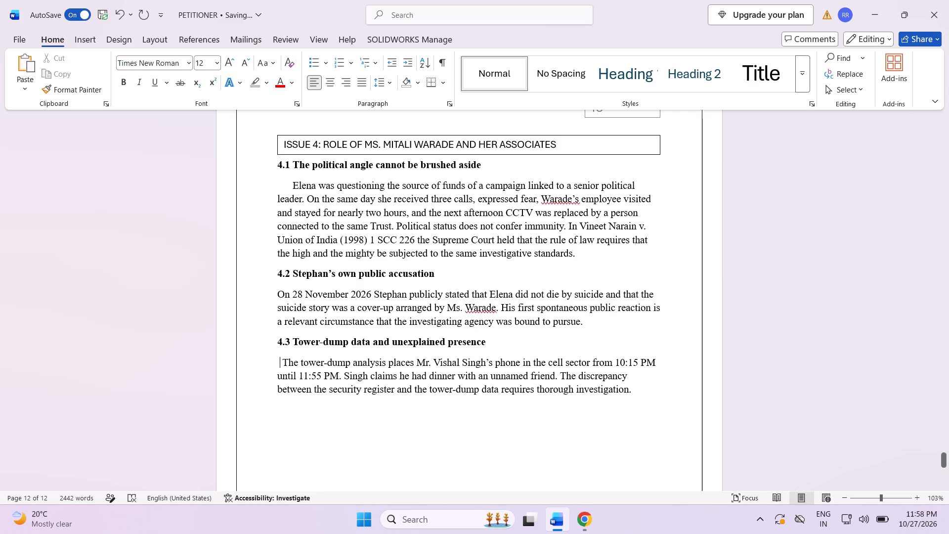
key(space)
key(space)
key(space)
key(space)
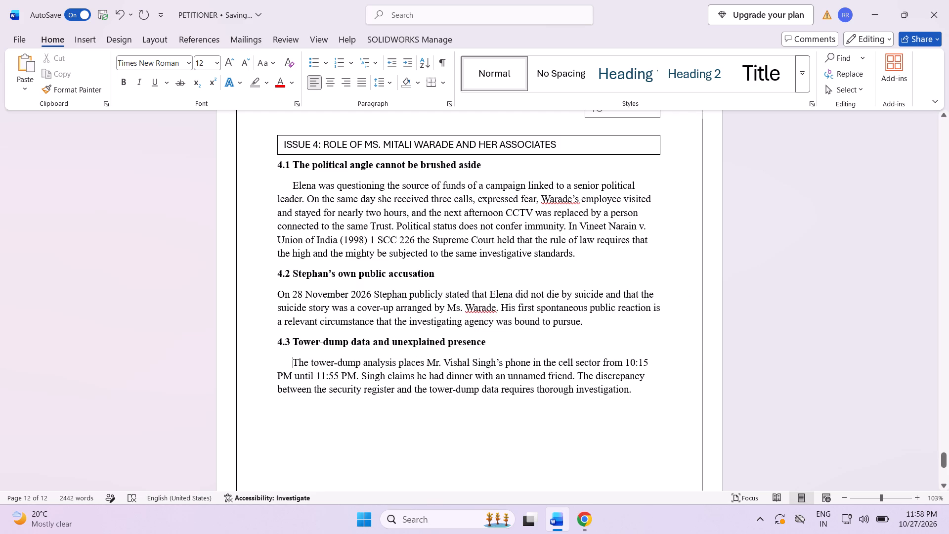
Indent the first line of the body paragraph under subheading 4.2 with six spaces, matching the neighbouring paragraphs.
click(277, 292)
key(space)
key(space)
key(space)
key(space)
key(space)
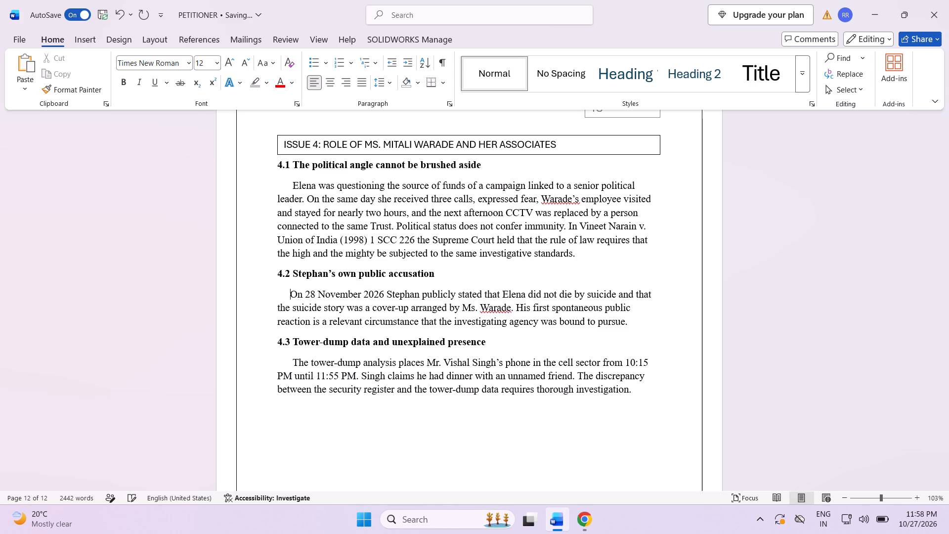
key(space)
key(BackSpace)
key(space)
Start a new paragraph after the end of the 4.3 body text.
click(644, 394)
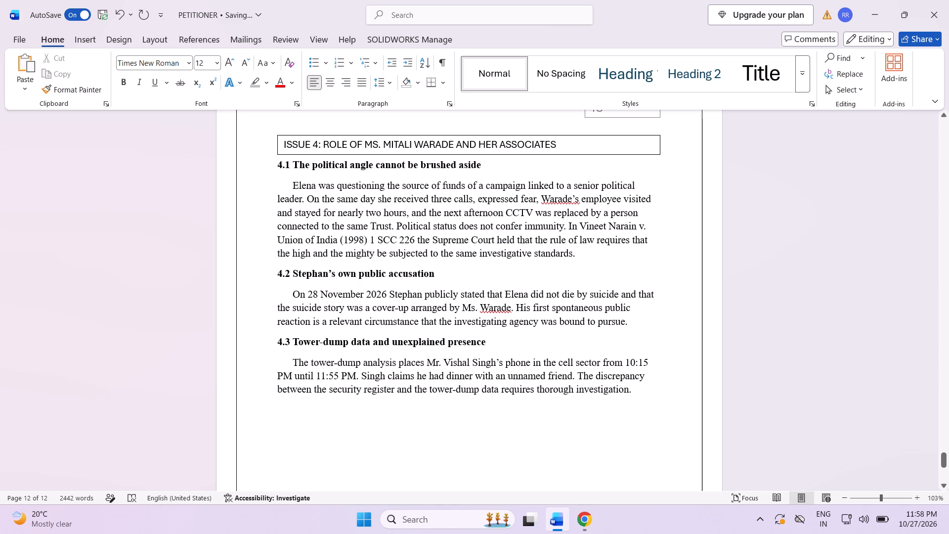
right_click(640, 402)
key(Return)
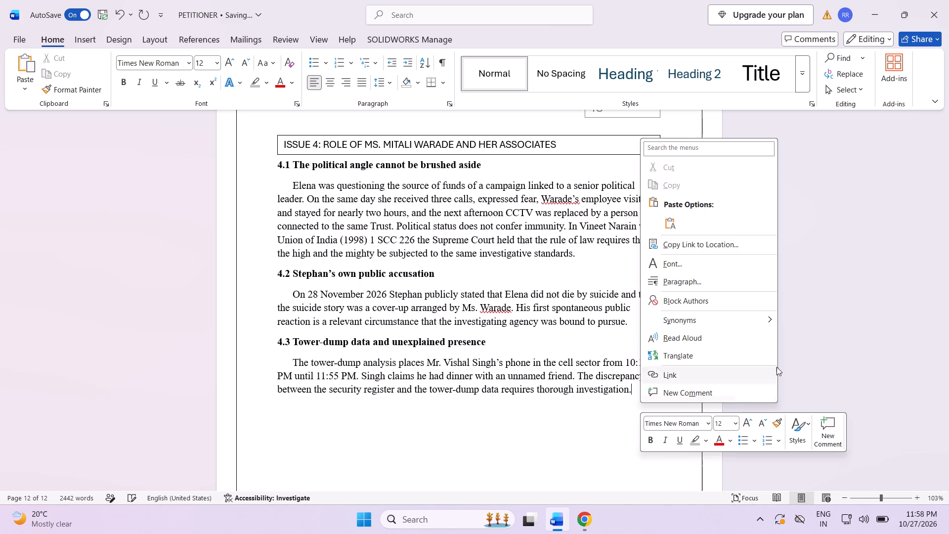
click(820, 329)
key(Return)
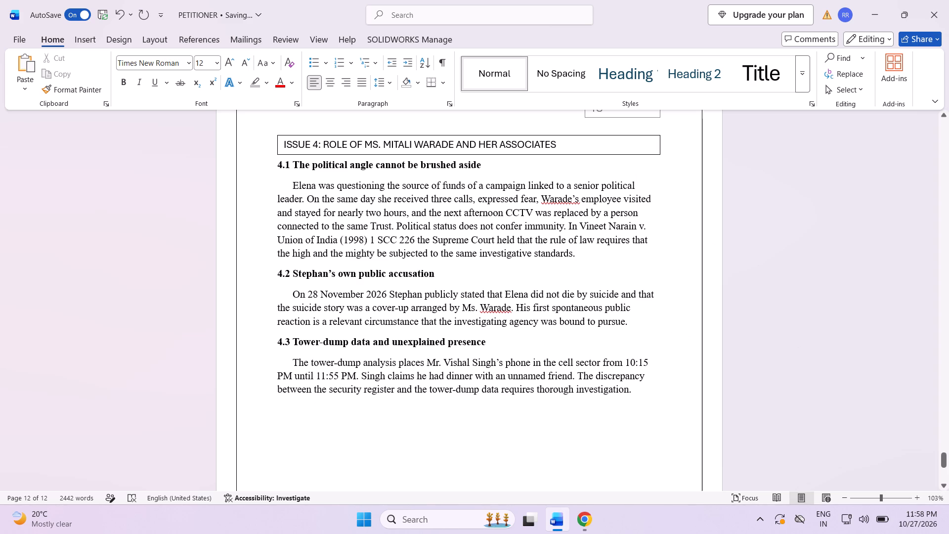
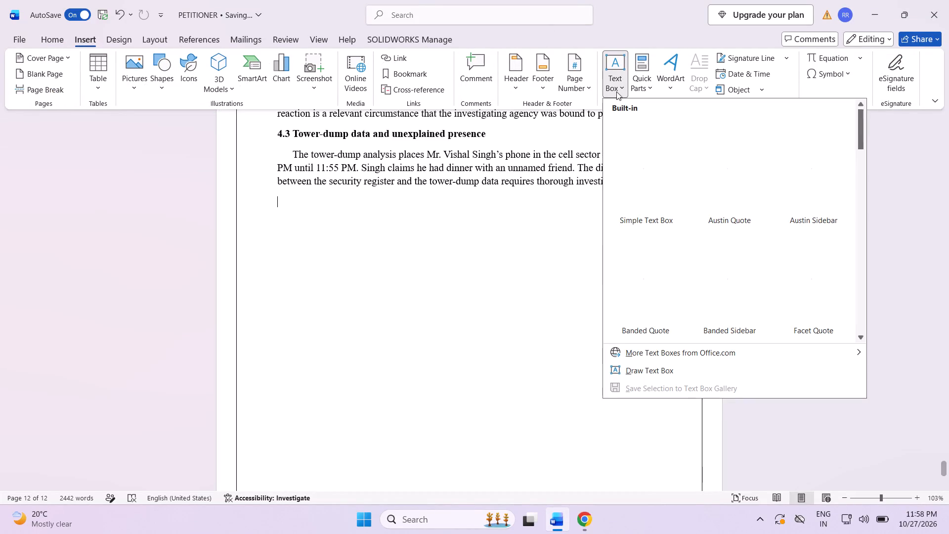
Insert a Simple Text Box below the 4.3 paragraph and replace its placeholder with the copied heading "ISSUE 5: WHETHER CBI / SIT INVESTIGATION AND COMPENSATION ARE WARRANTED?".
click(660, 200)
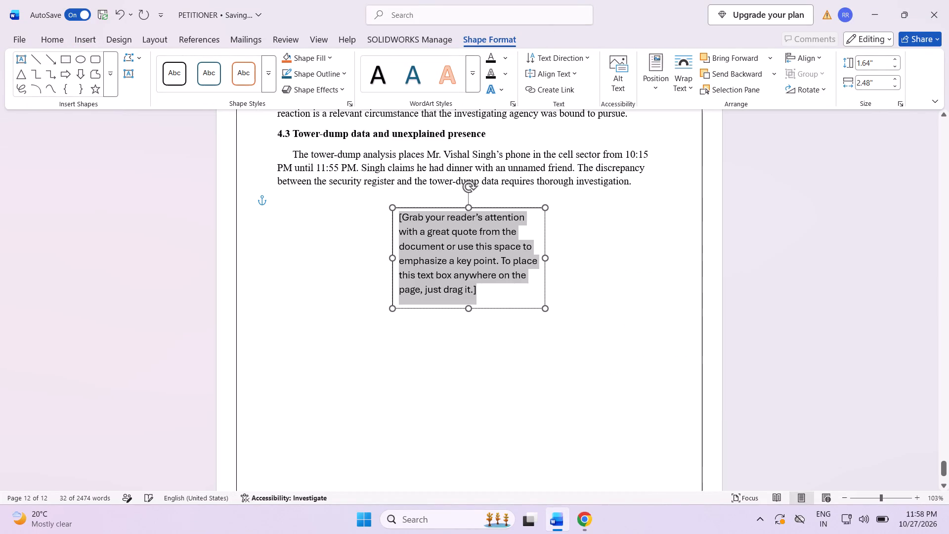
key(BackSpace)
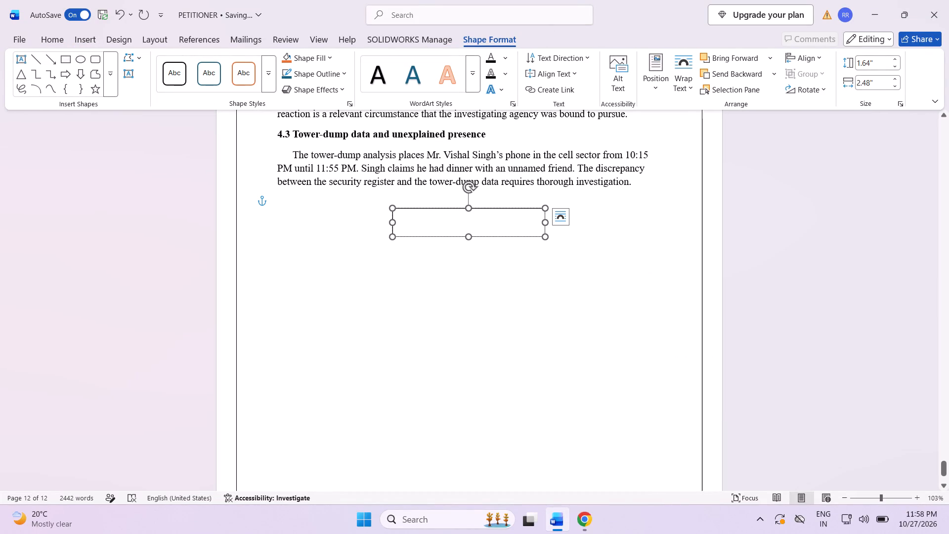
key(ctrl+v)
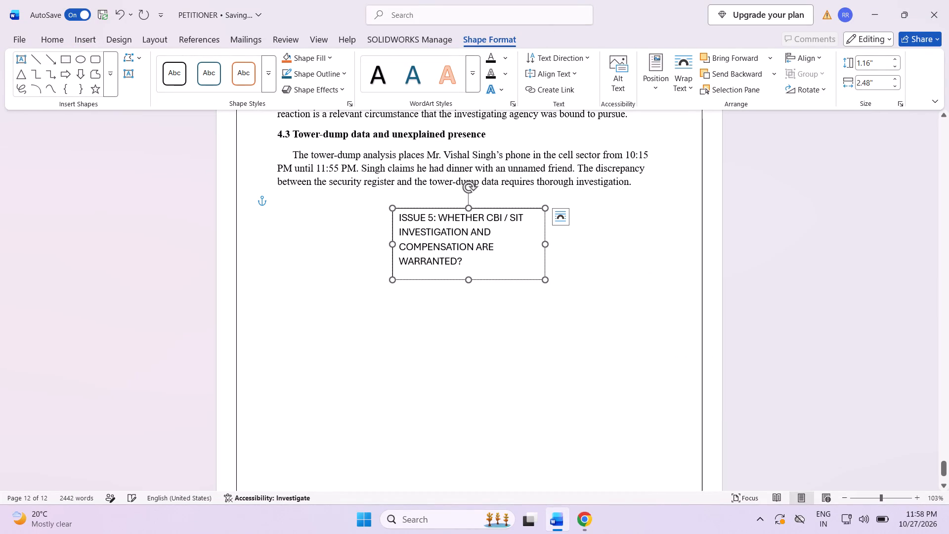
Widen the ISSUE 5 text box on both sides to about 6.24" so it spans the body text column.
drag(390, 246, 283, 238)
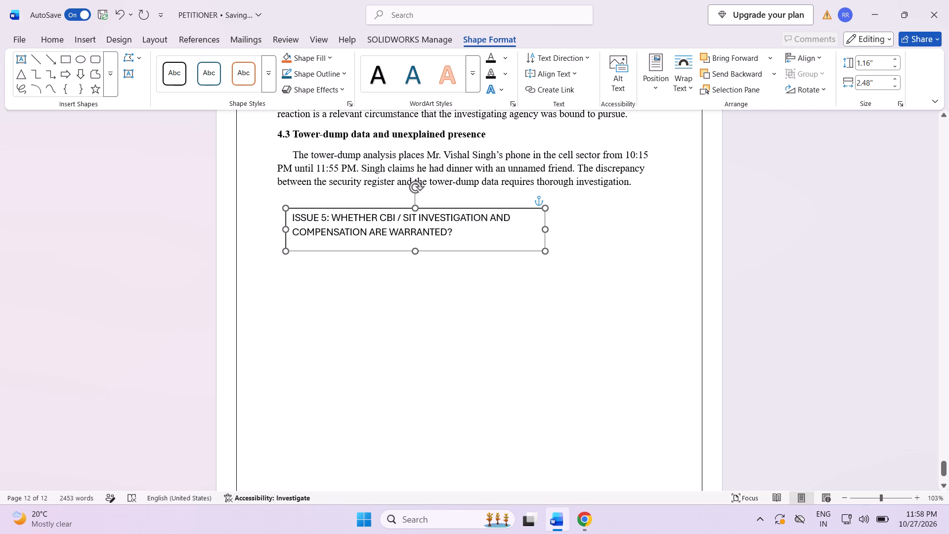
drag(283, 238, 266, 235)
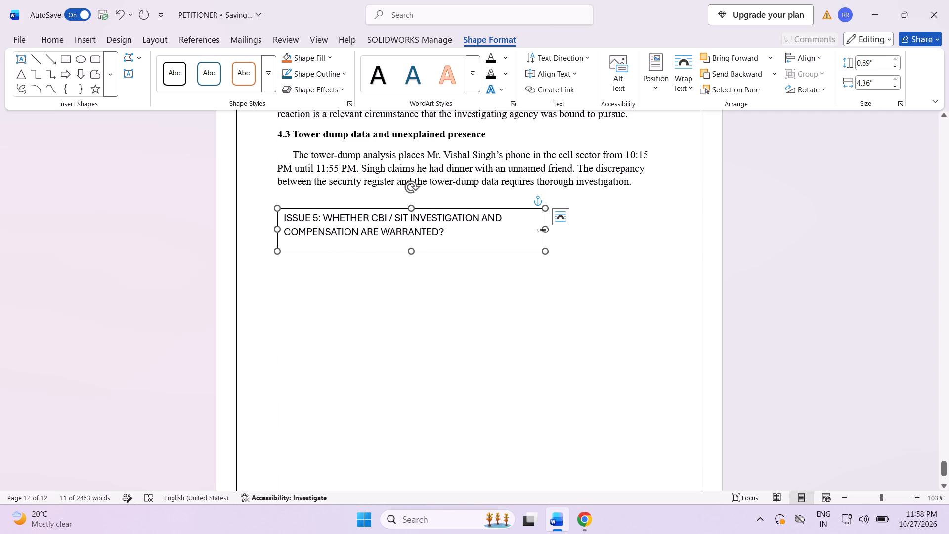
drag(543, 230, 652, 215)
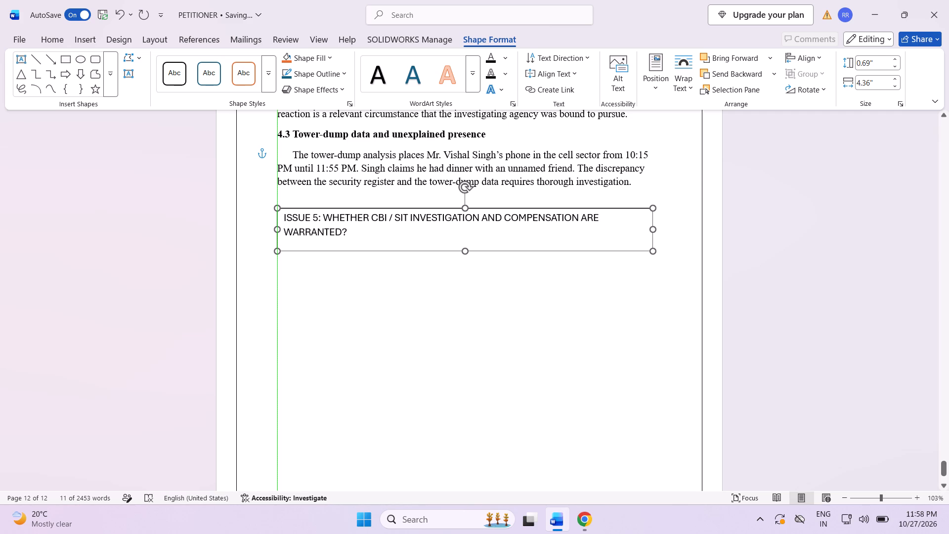
drag(652, 215, 667, 213)
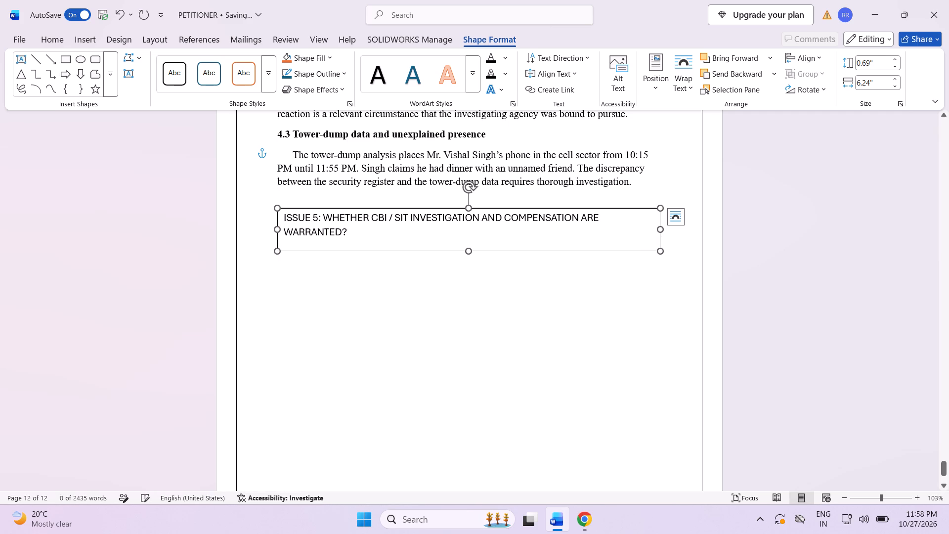
Move the ISSUE 5 text box up so it sits close beneath the 4.3 body paragraph, aligned with the text column.
drag(473, 208, 475, 188)
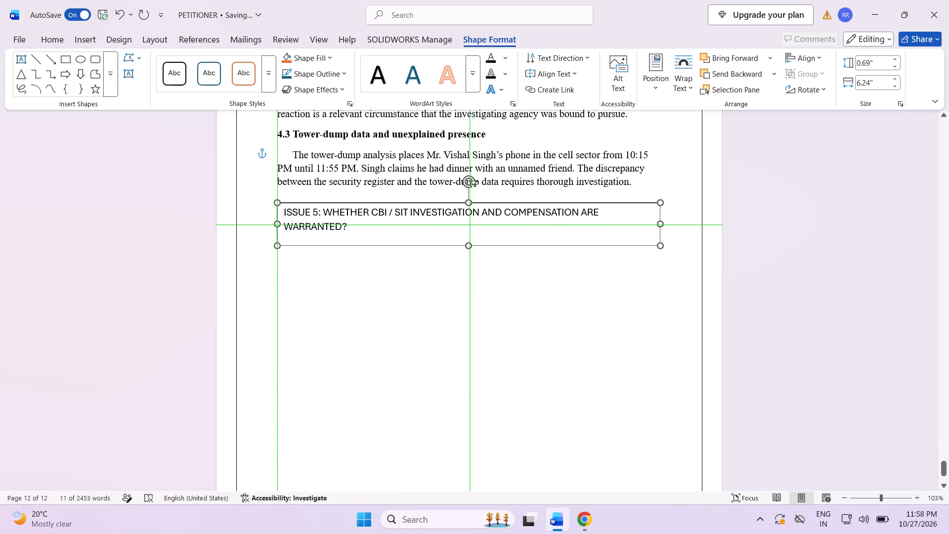
drag(475, 188, 476, 197)
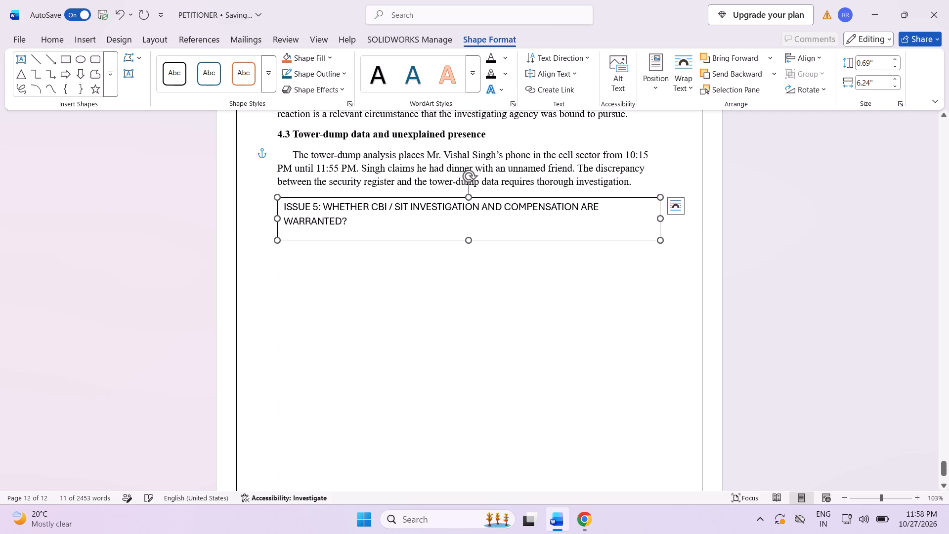
click(565, 271)
click(493, 239)
click(493, 239)
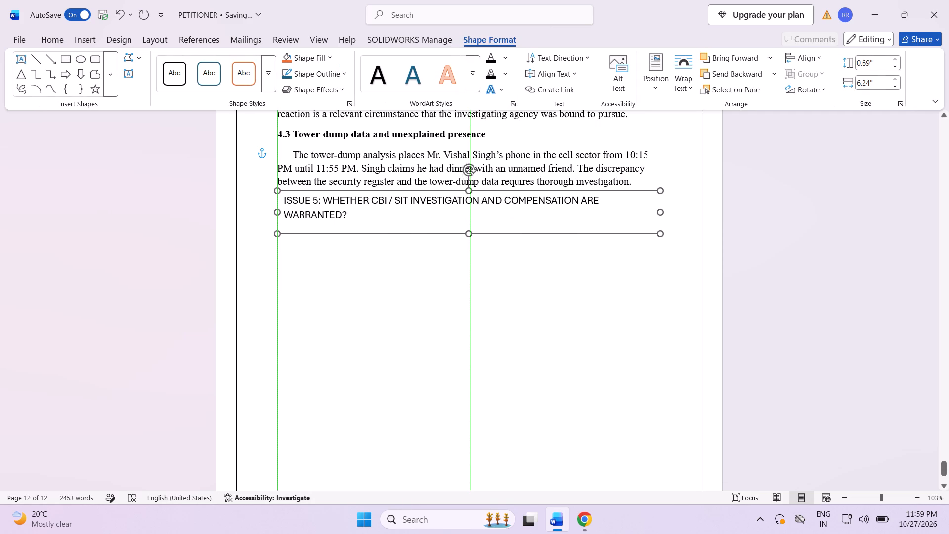
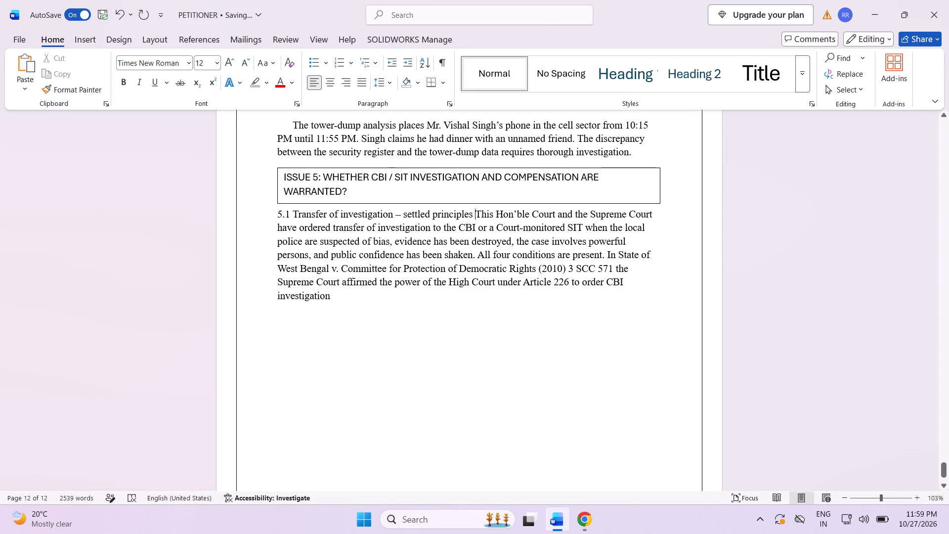
Separate the subheading "5.1 Transfer of investigation – settled principles" from its body text onto its own line and make it bold.
key(Return)
drag(475, 212, 299, 230)
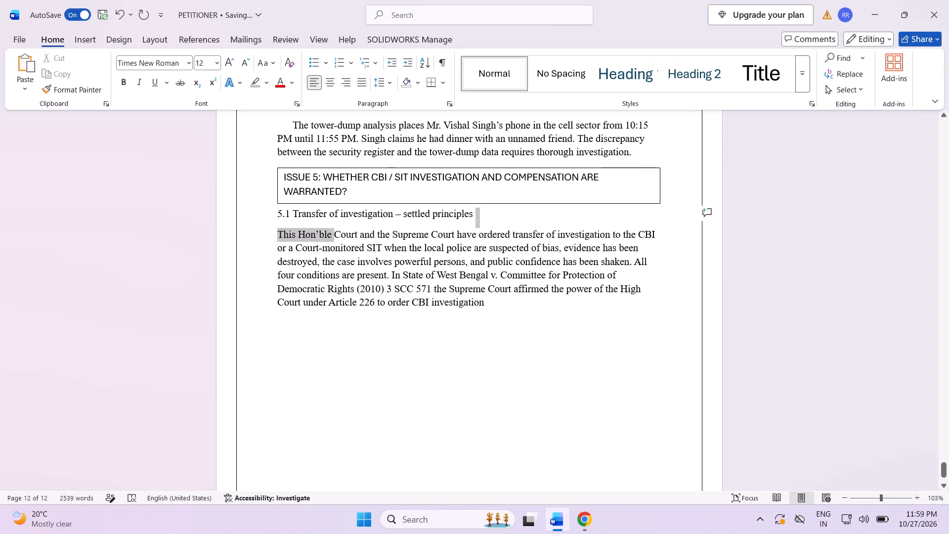
drag(299, 230, 275, 208)
click(287, 190)
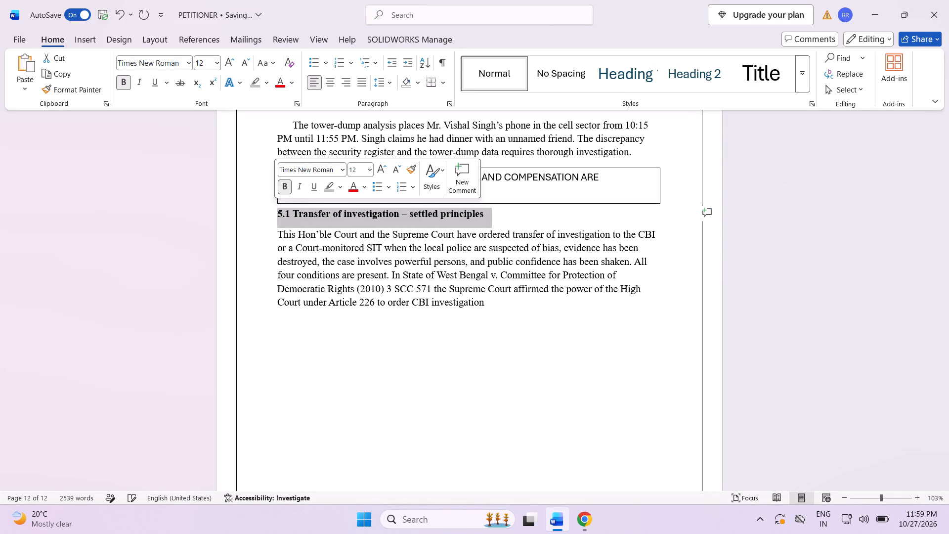
click(504, 217)
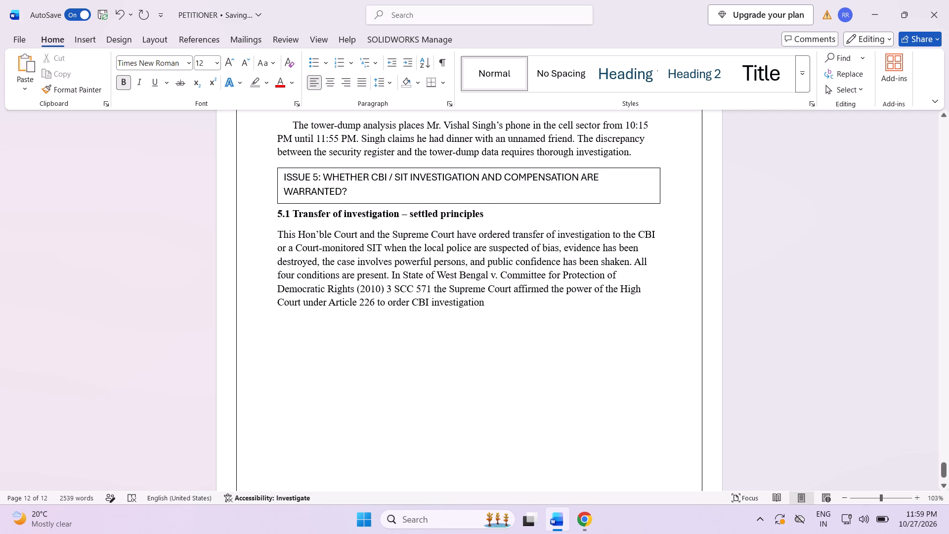
Insert an empty line between the ISSUE 5 text box and the 5.1 subheading.
click(276, 213)
key(space)
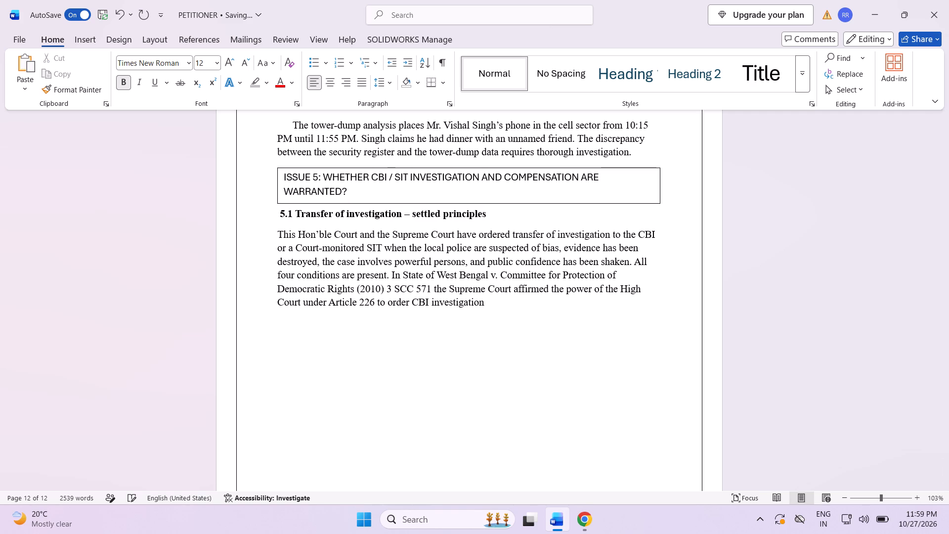
key(Return)
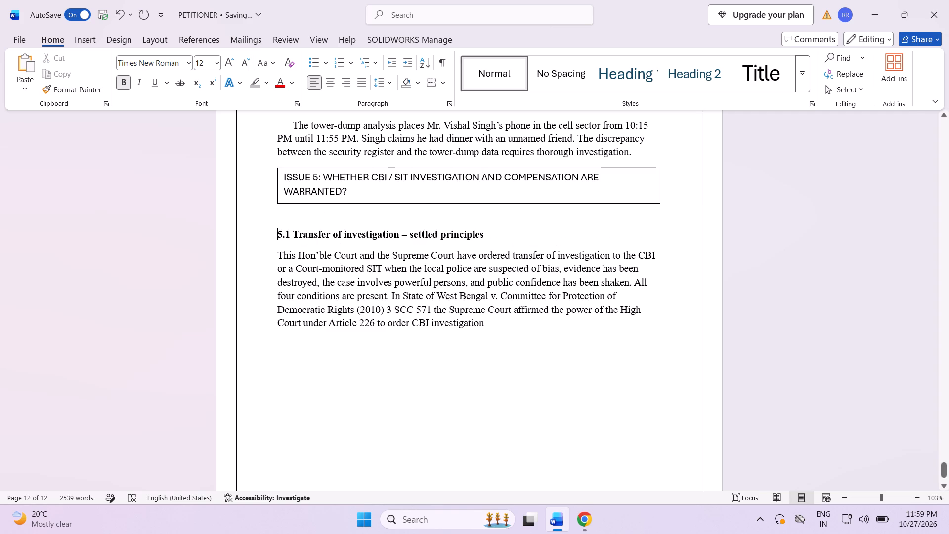
Indent the first line of the 5.1 body paragraph, starting "This Hon'ble Court", by six spaces.
click(279, 255)
key(space)
key(space)
key(space)
key(space)
key(space)
key(space)
key(space)
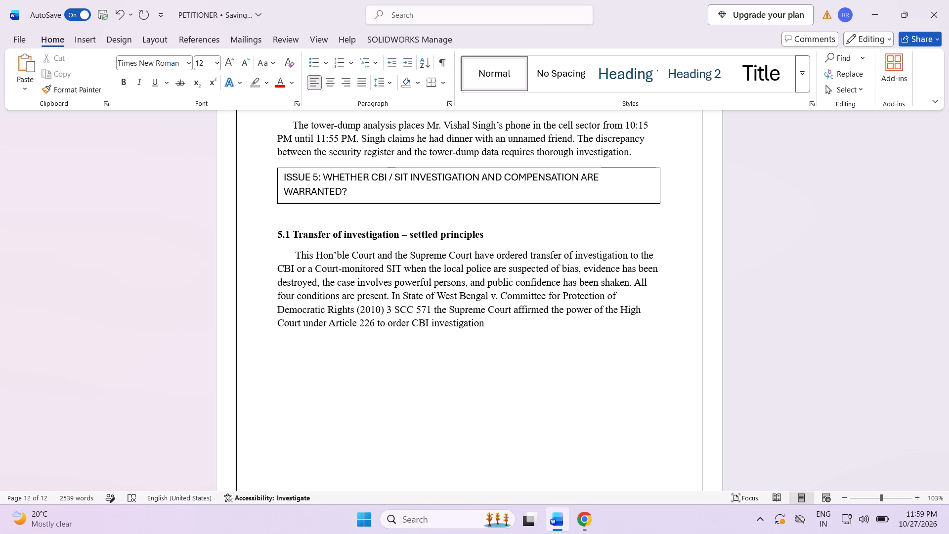
key(BackSpace)
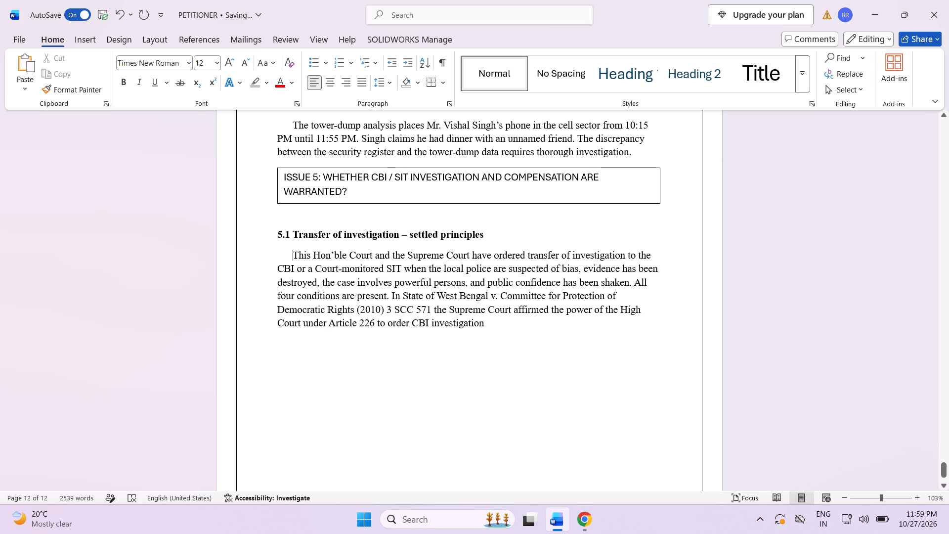
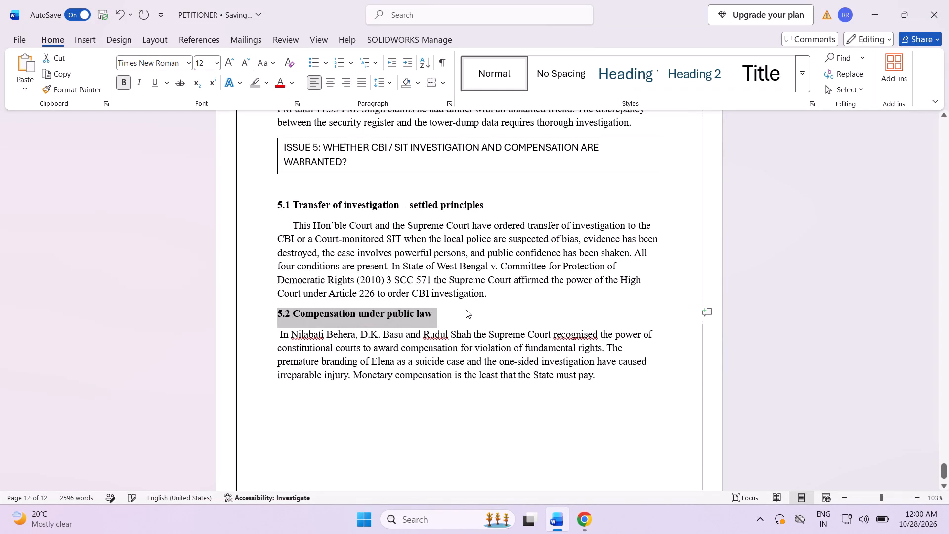
Indent the first line of the 5.2 body paragraph, starting "In Nilabati Behera", by adding five spaces.
click(277, 331)
key(space)
key(space)
key(space)
key(space)
key(space)
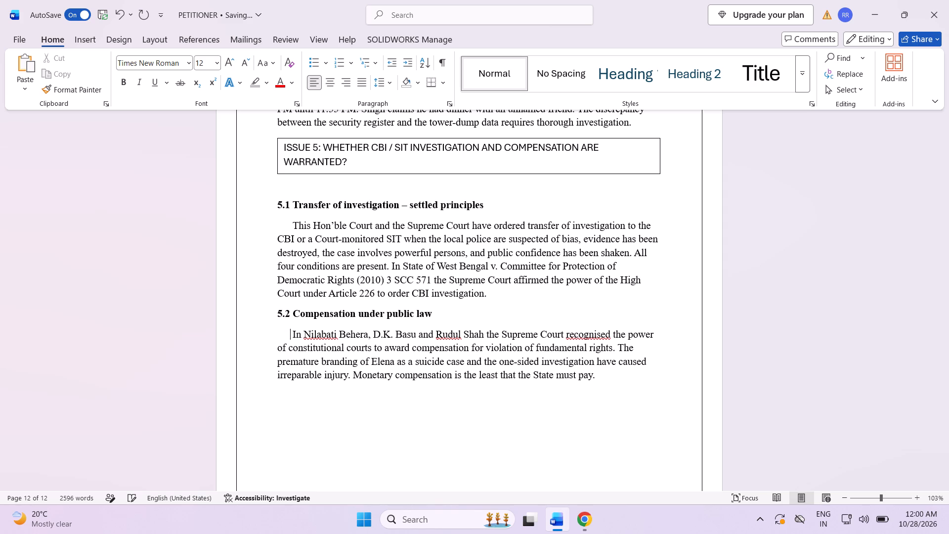
click(602, 375)
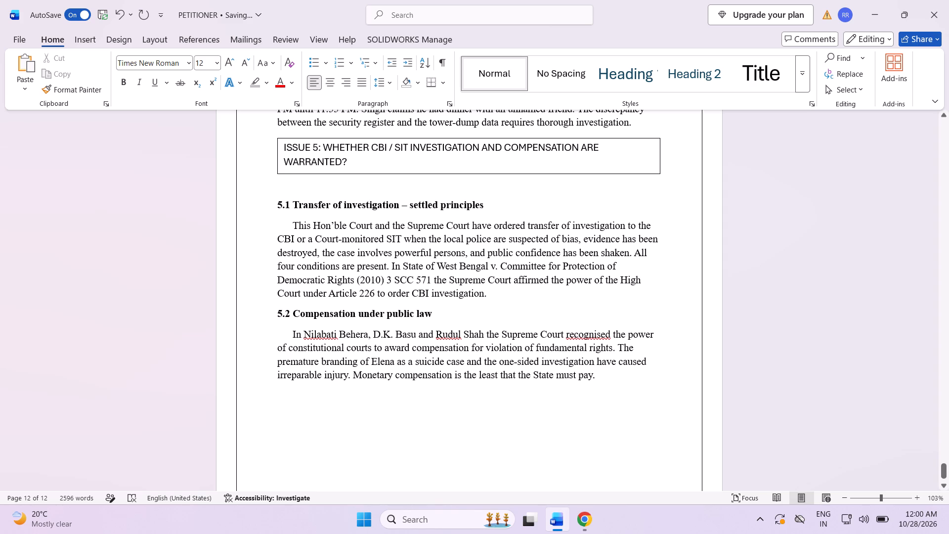
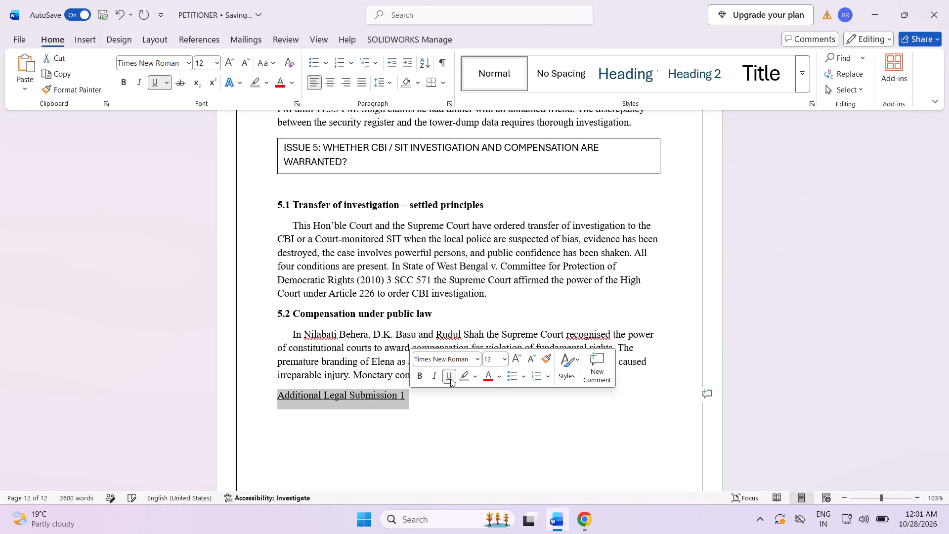
Make the underlined "Additional Legal Submission 1" heading below the 5.2 paragraph bold and place the cursor at its end.
click(416, 380)
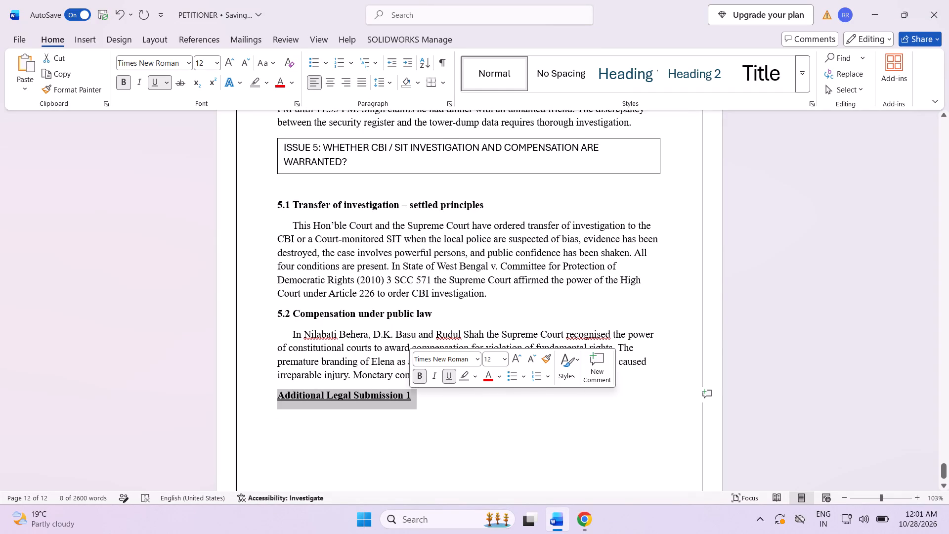
click(433, 434)
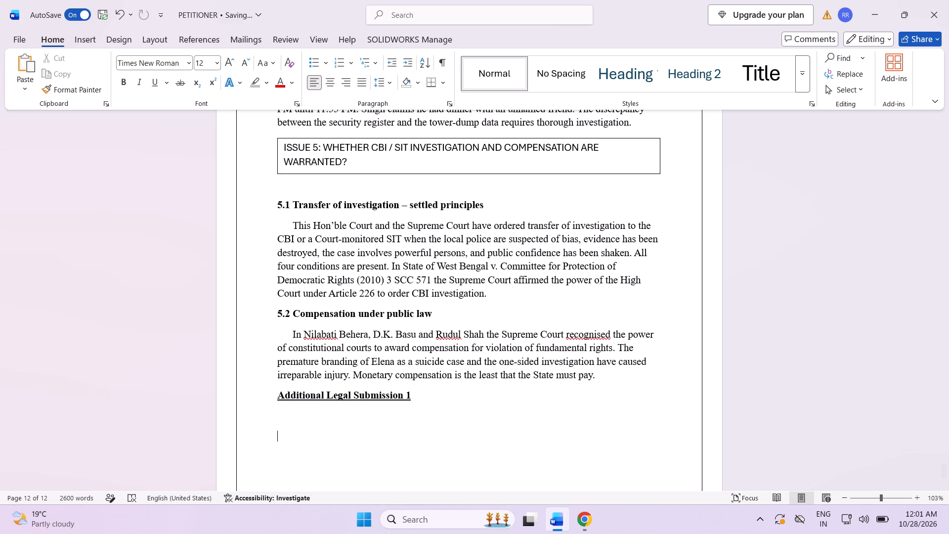
click(413, 394)
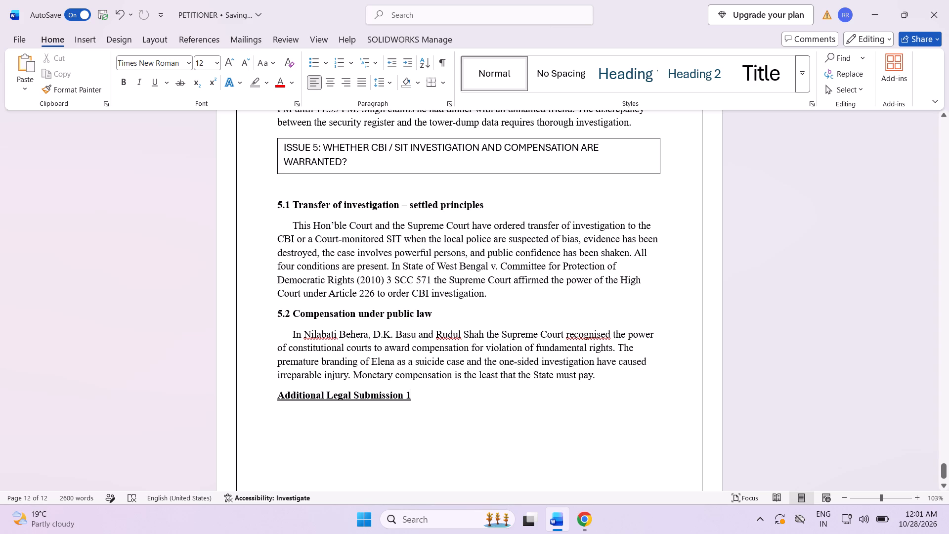
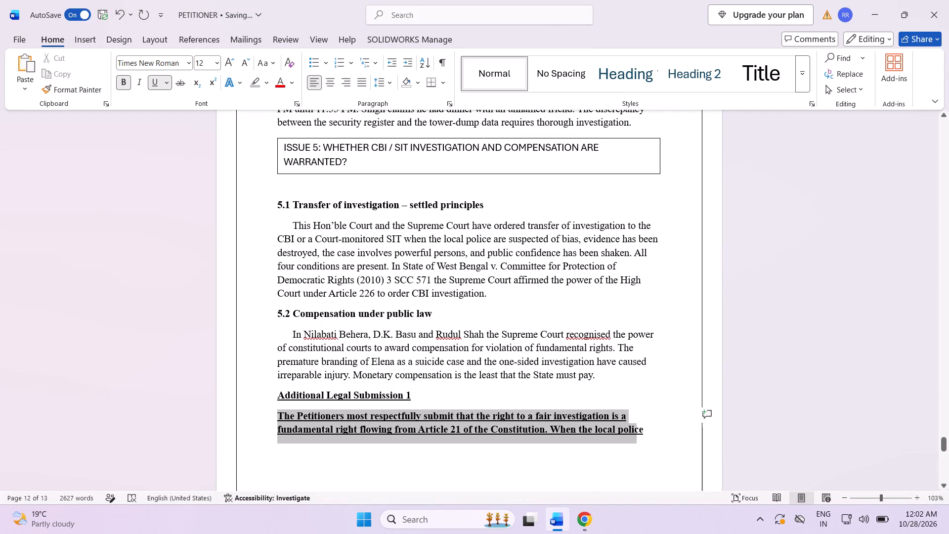
Remove the underline and bold from the paragraph beginning "The Petitioners most respectfully submit" below the Additional Legal Submission 1 heading.
drag(631, 434, 663, 435)
click(697, 412)
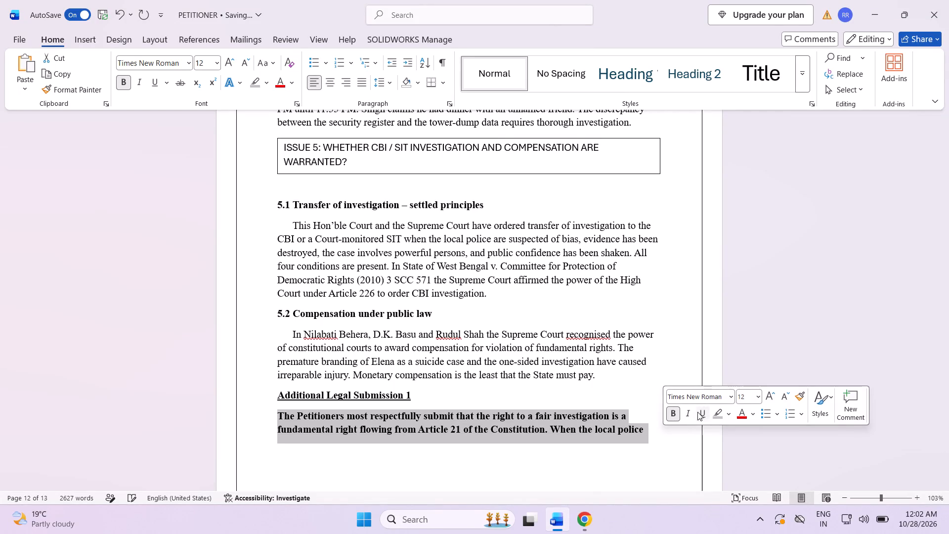
click(672, 417)
click(605, 441)
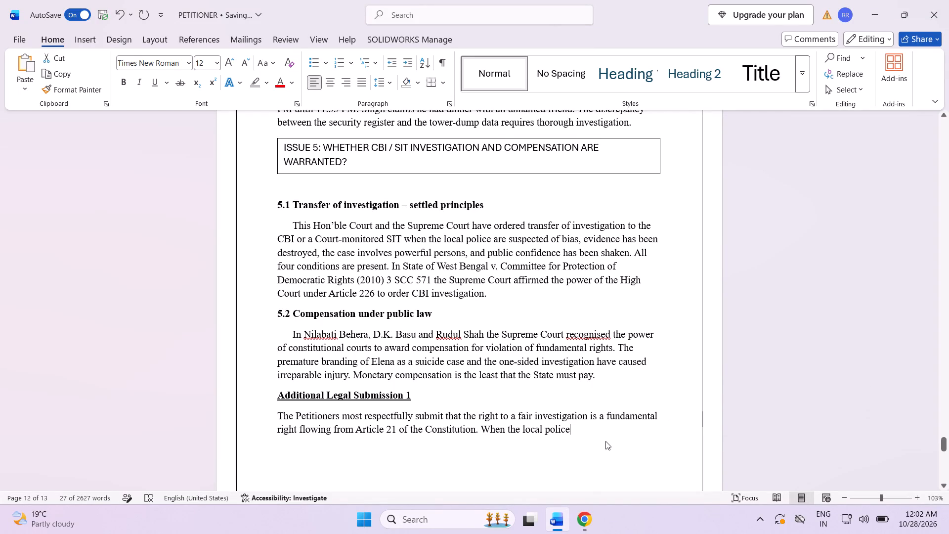
Indent the first line of the paragraph under Additional Legal Submission 1 with leading spaces, like the other body paragraphs.
click(277, 420)
key(space)
key(space)
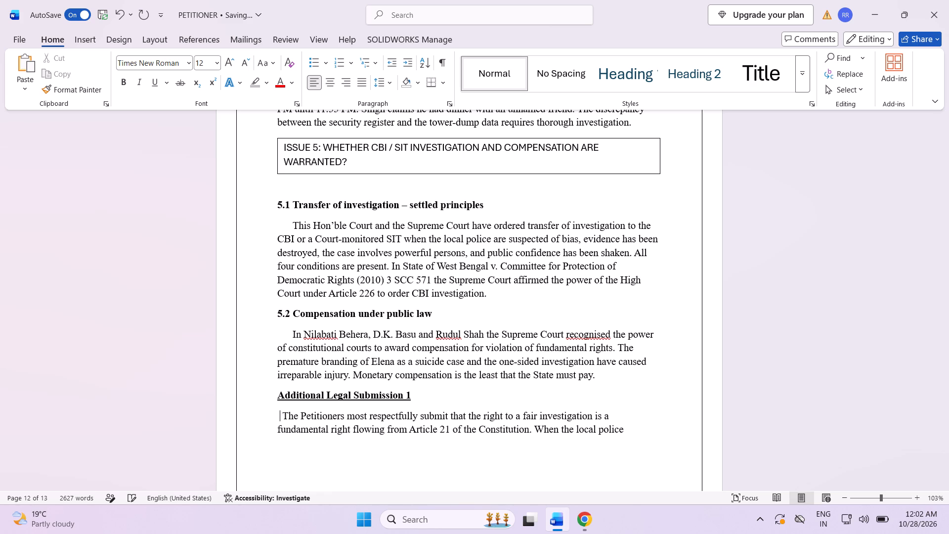
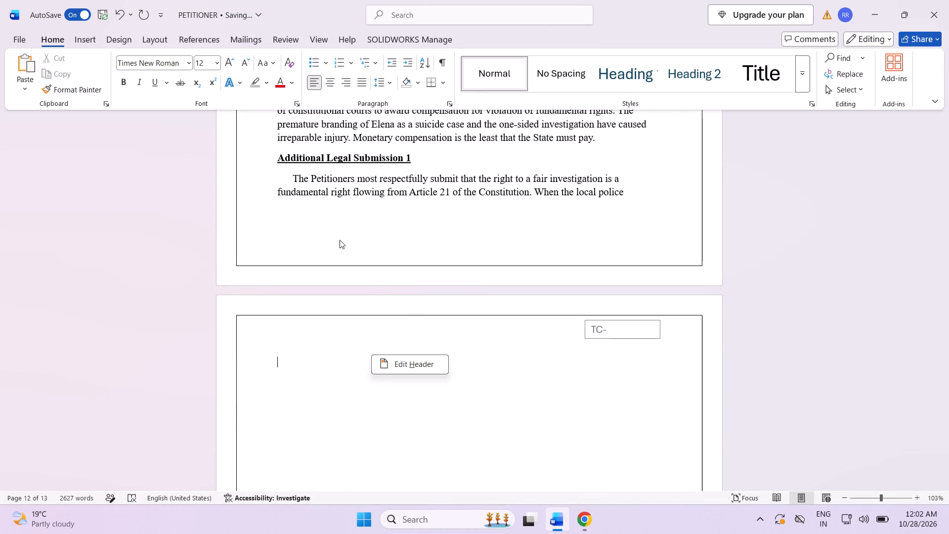
Place the insertion point on the empty line below the Additional Legal Submission 1 paragraph, ending "When the local police".
click(272, 193)
click(283, 203)
double_click(280, 210)
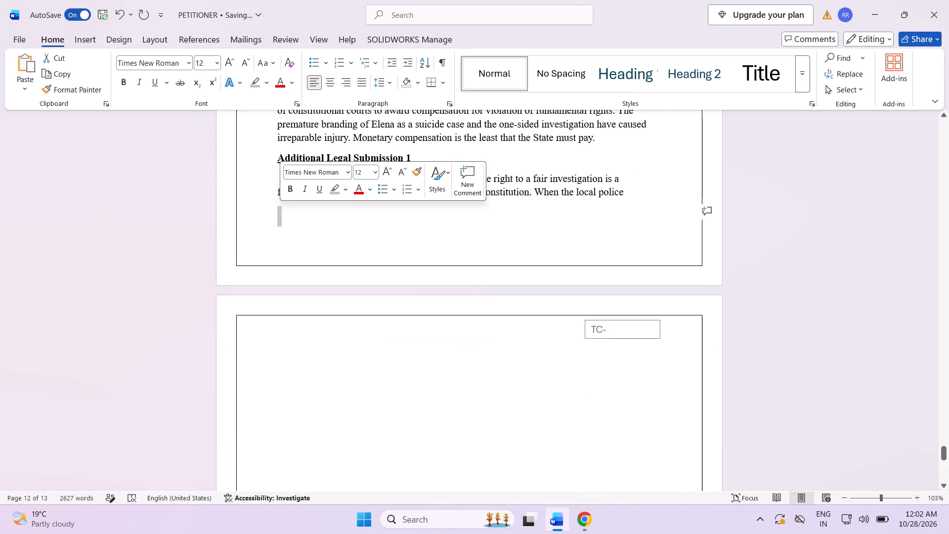
click(280, 210)
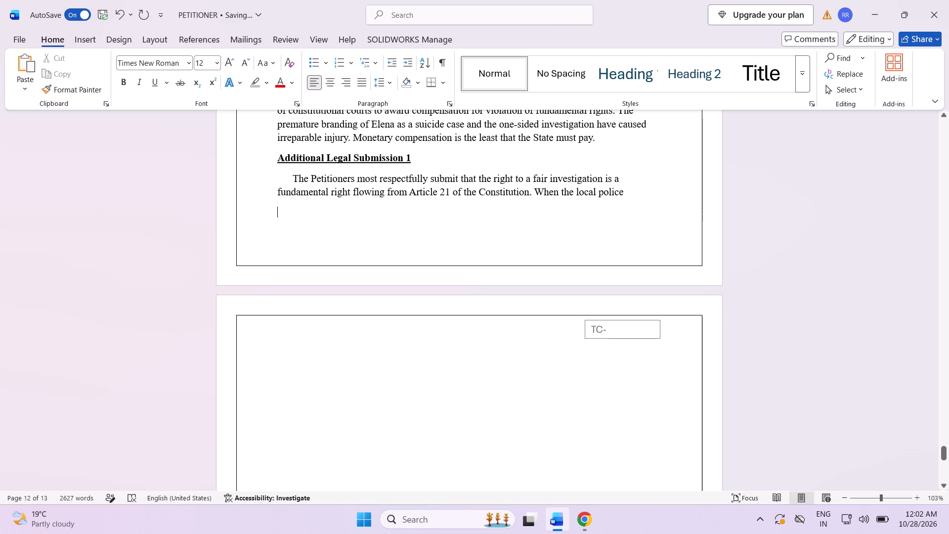
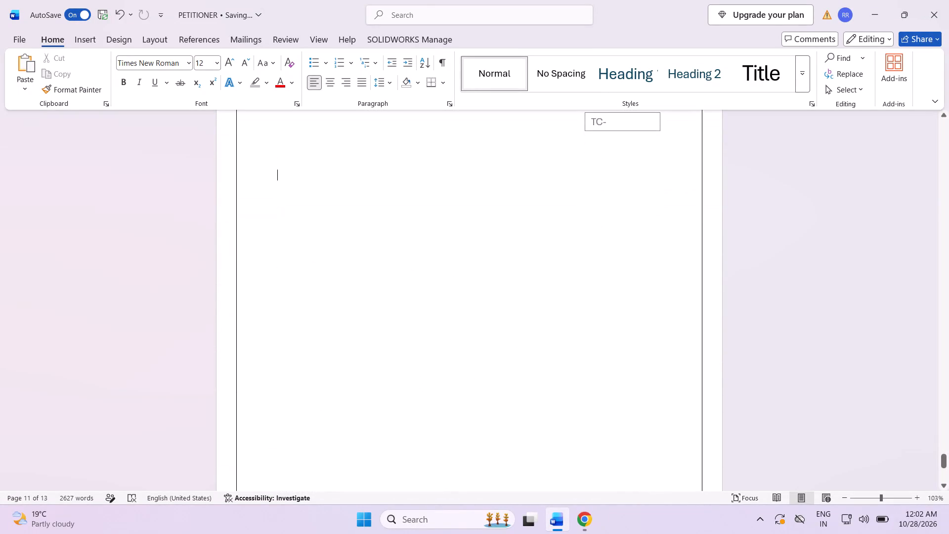
Place the insertion point at the top of the blank page after Additional Legal Submission 1 and bring up the page layout options.
scroll(436, 316, up, 4)
scroll(379, 279, up, 2)
click(286, 313)
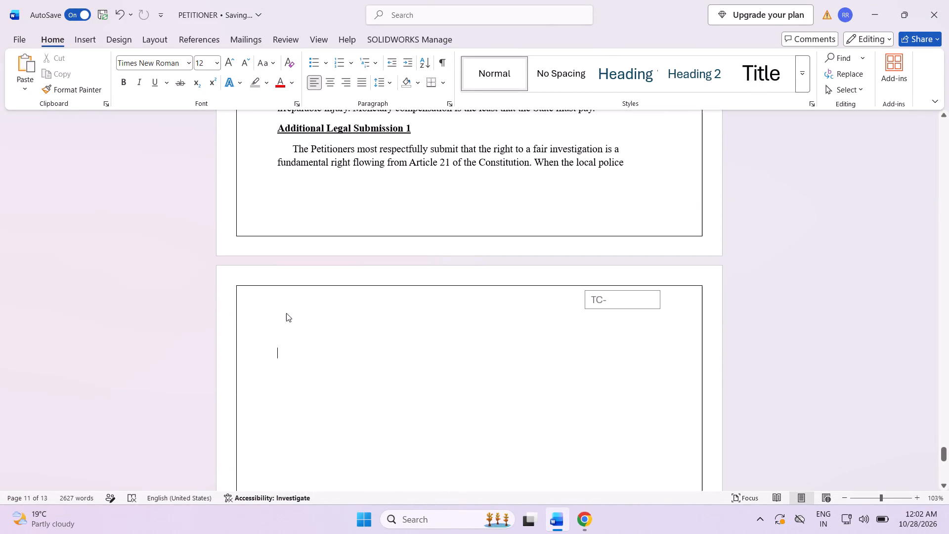
click(82, 40)
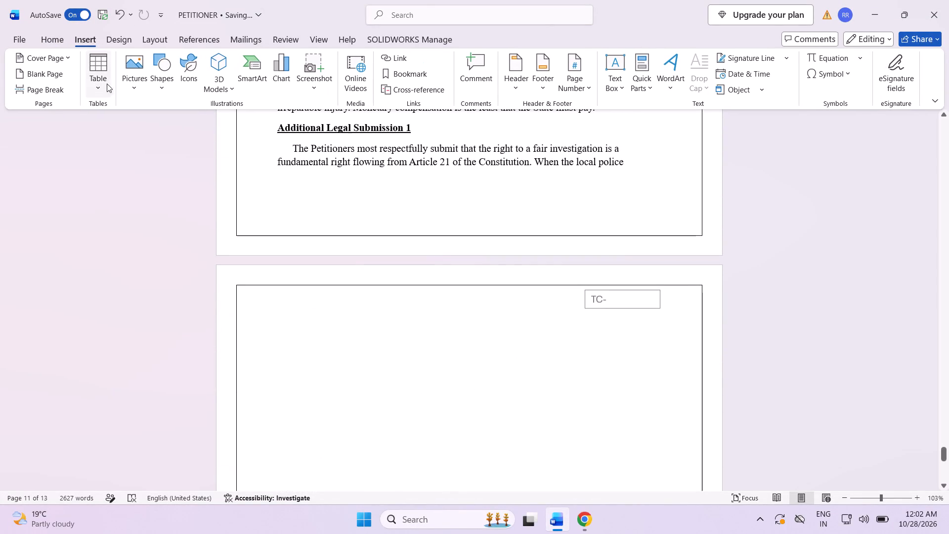
click(147, 43)
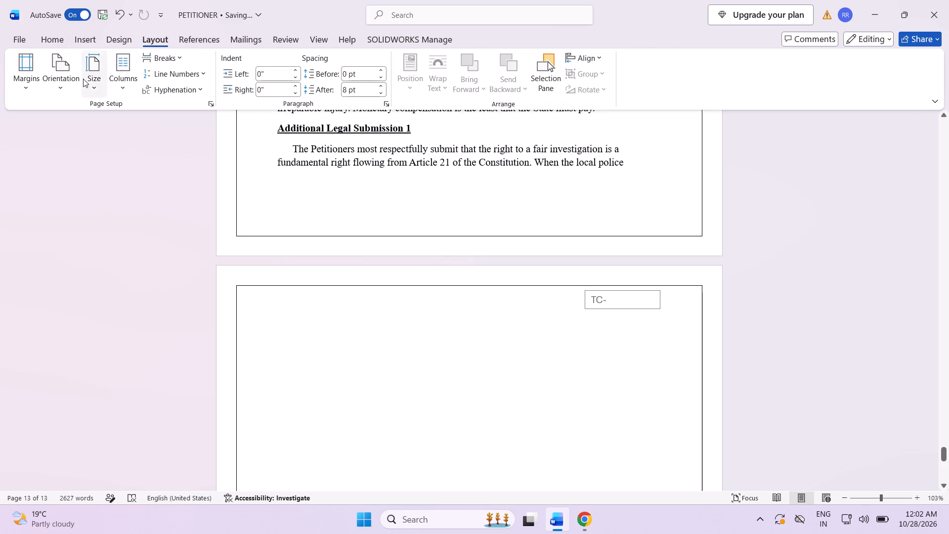
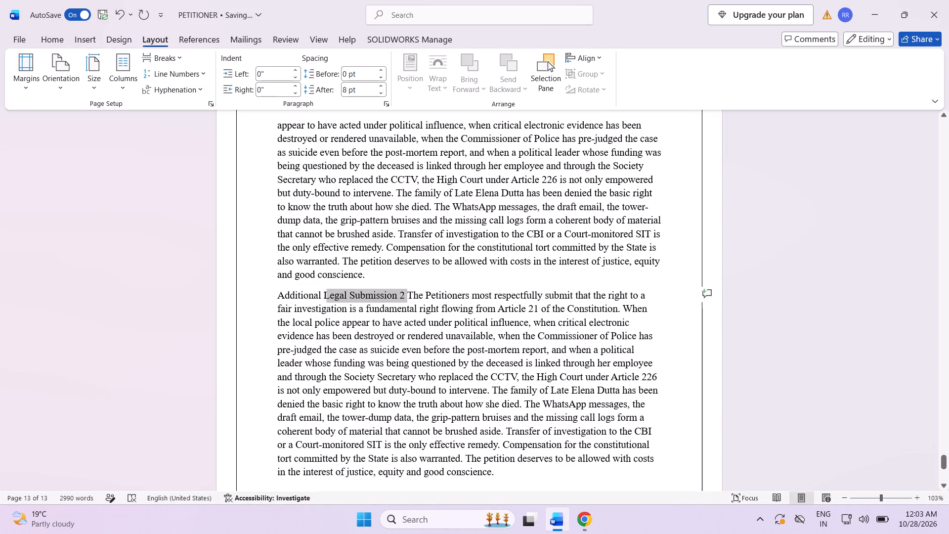
Make the run-in heading "Additional Legal Submission 2" bold and underlined.
drag(333, 290, 290, 291)
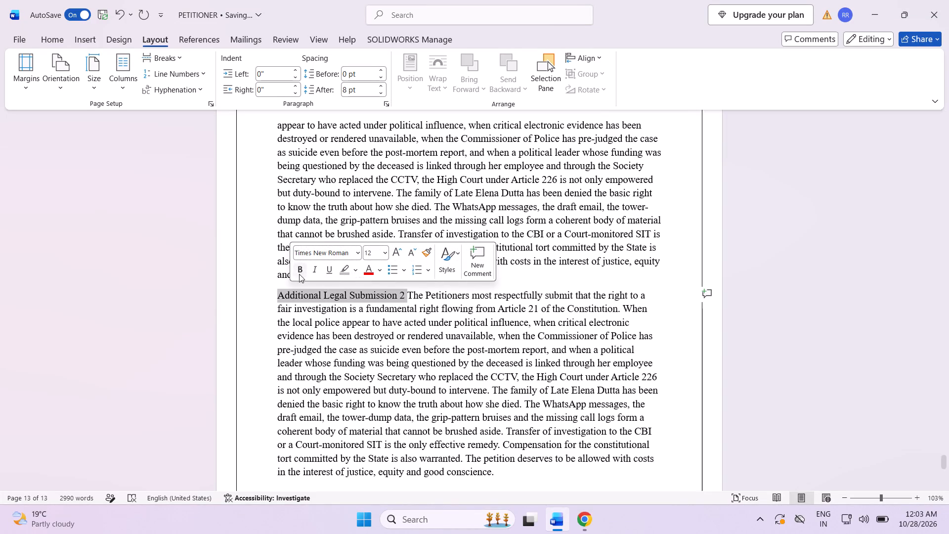
click(299, 272)
click(331, 268)
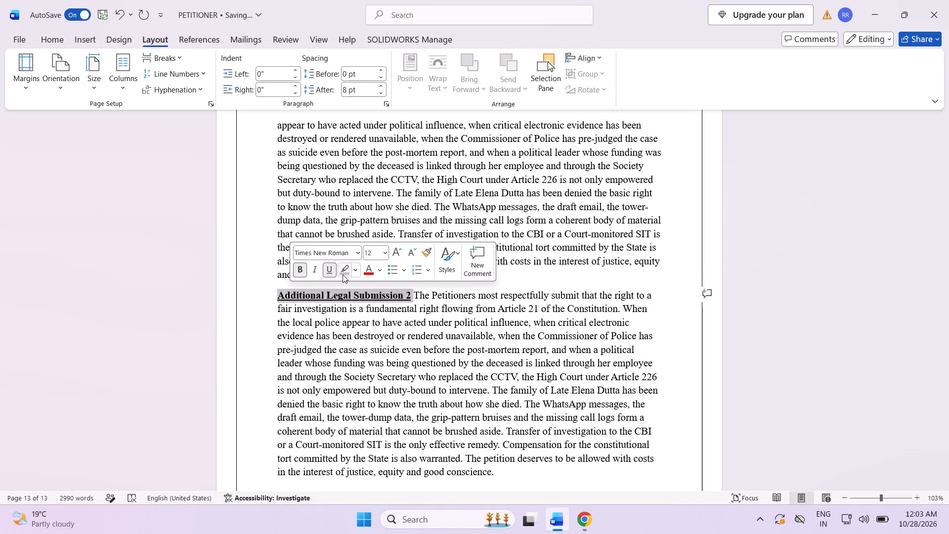
click(328, 271)
click(328, 271)
click(520, 284)
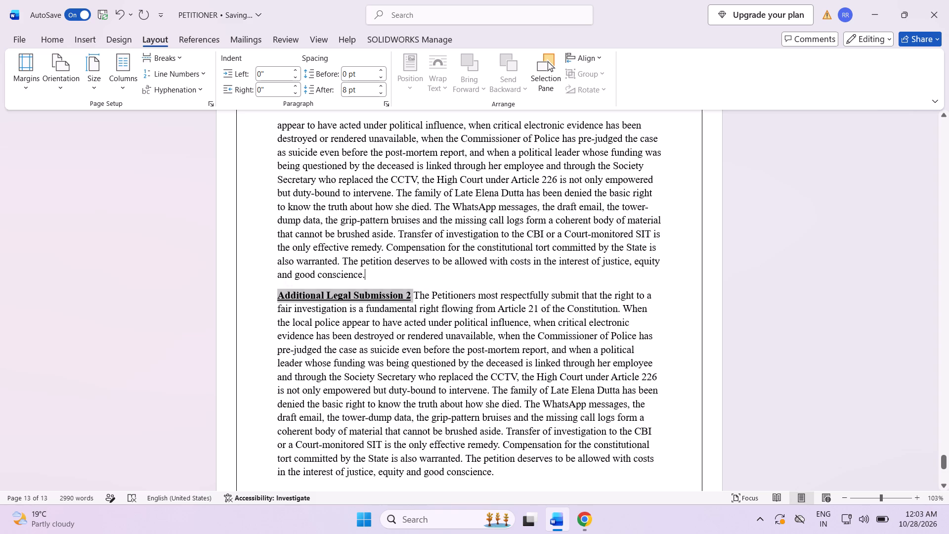
Break the paragraph after "Additional Legal Submission 2" so the body text starts on its own line below the heading.
click(416, 295)
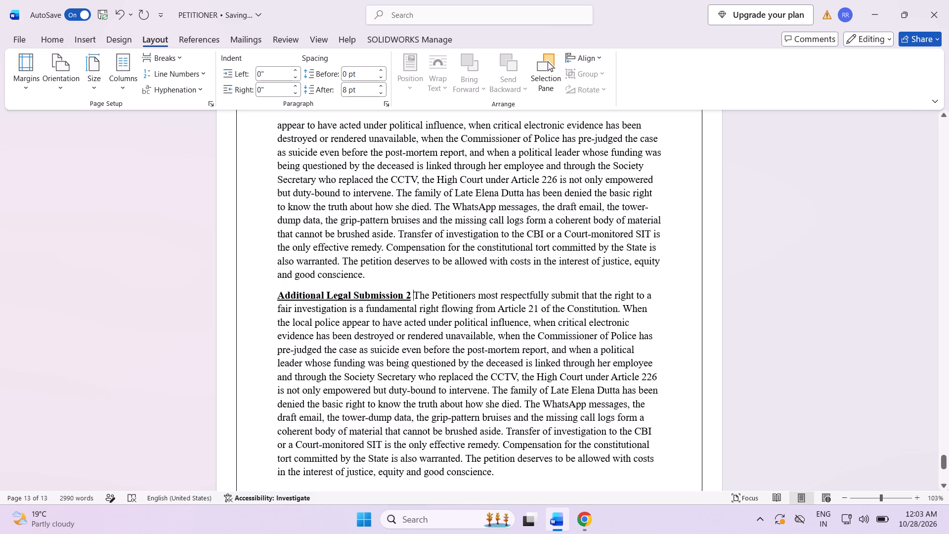
key(space)
key(BackSpace)
key(Return)
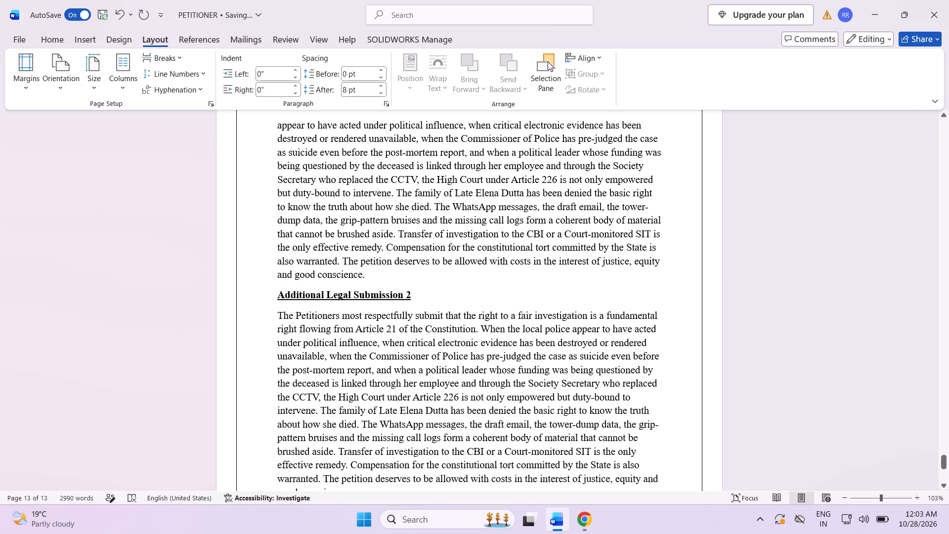
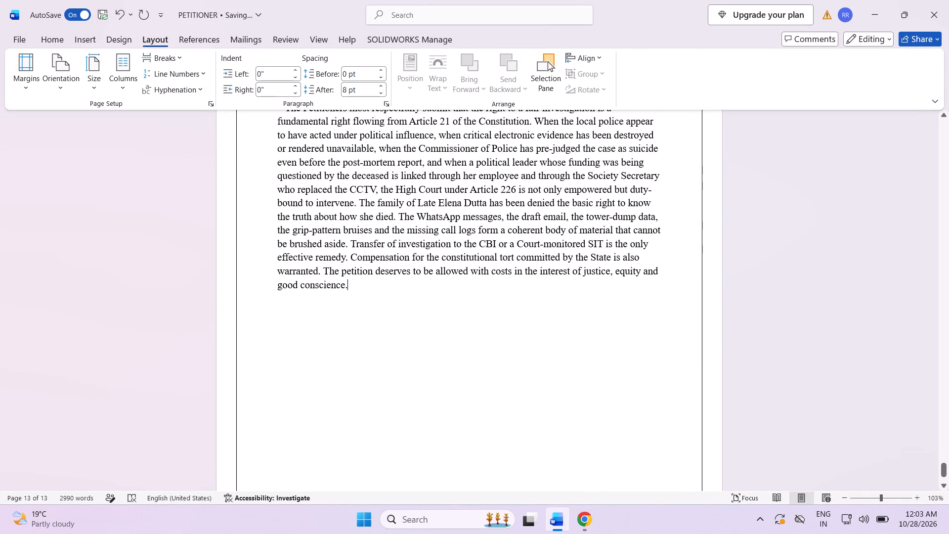
Paste the copied "Additional Legal Submission 3" text as a new paragraph after the one ending "good conscience.".
key(Return)
key(ctrl+v)
Make the run-in heading "Additional Legal Submission 3" bold and underlined.
drag(406, 309, 385, 306)
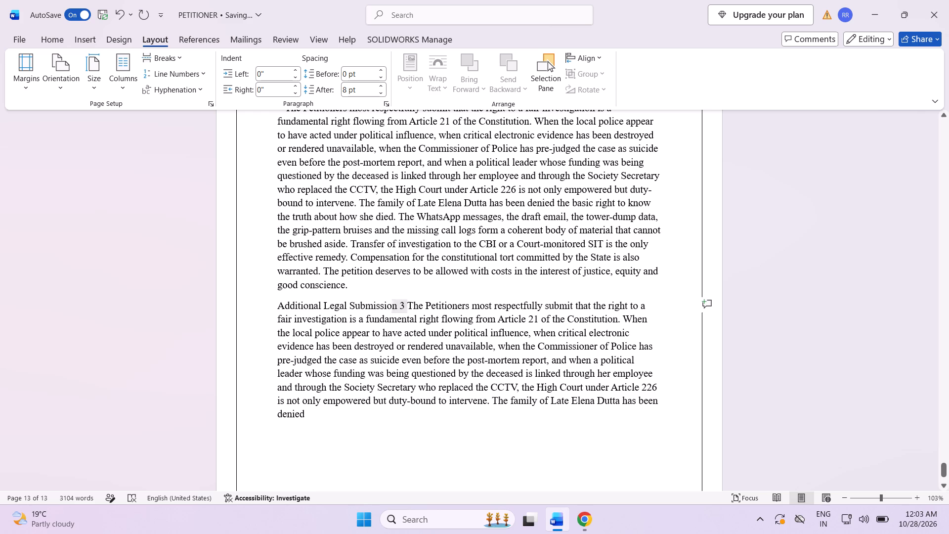
drag(385, 306, 275, 308)
click(284, 292)
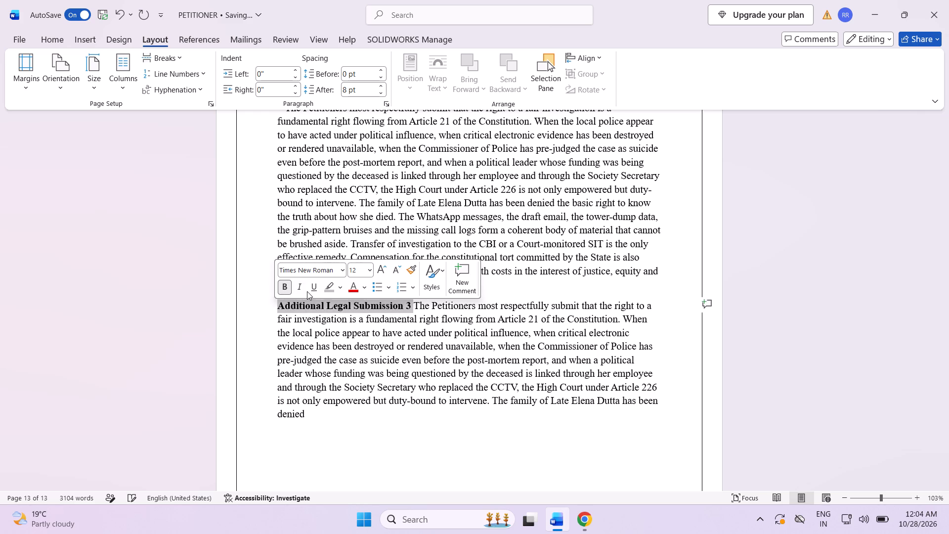
click(307, 291)
click(504, 287)
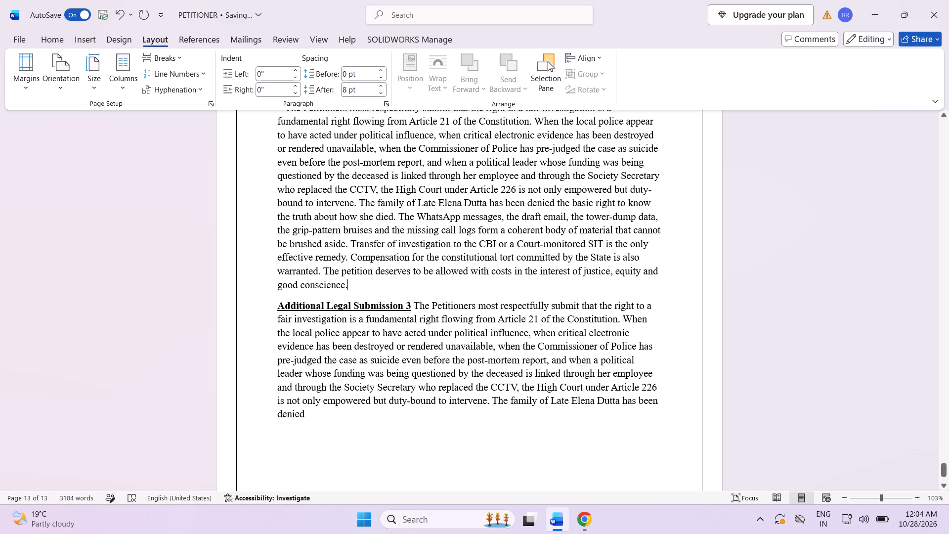
Break the paragraph after "Additional Legal Submission 3" so the body text starts on its own line below the heading.
click(414, 305)
key(space)
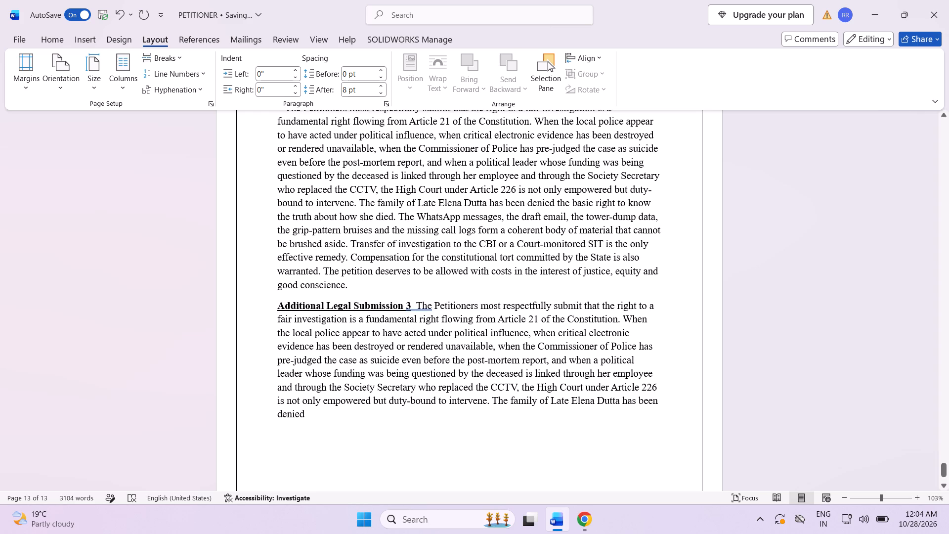
key(BackSpace)
key(Return)
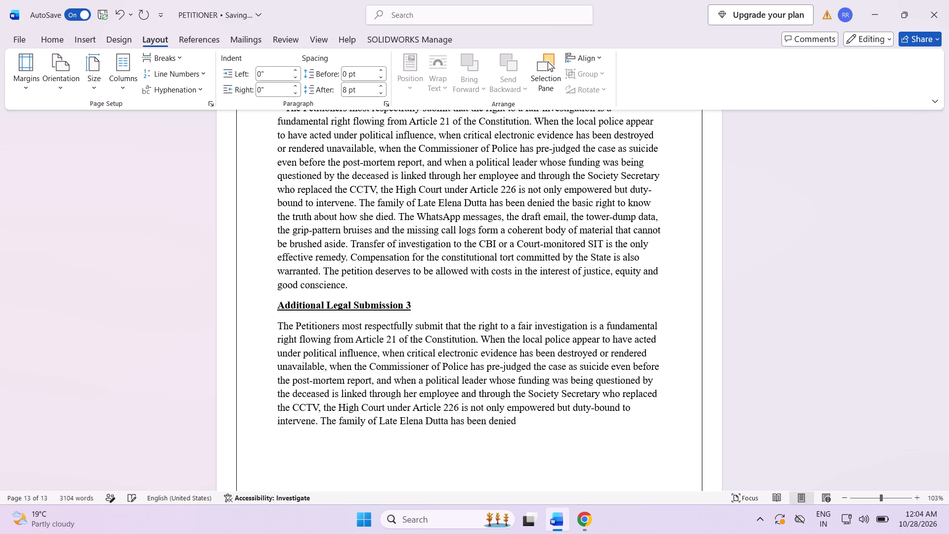
Add blank lines after the closing paragraph ending "has been denied" until the document runs onto a new page.
scroll(412, 319, down, 10)
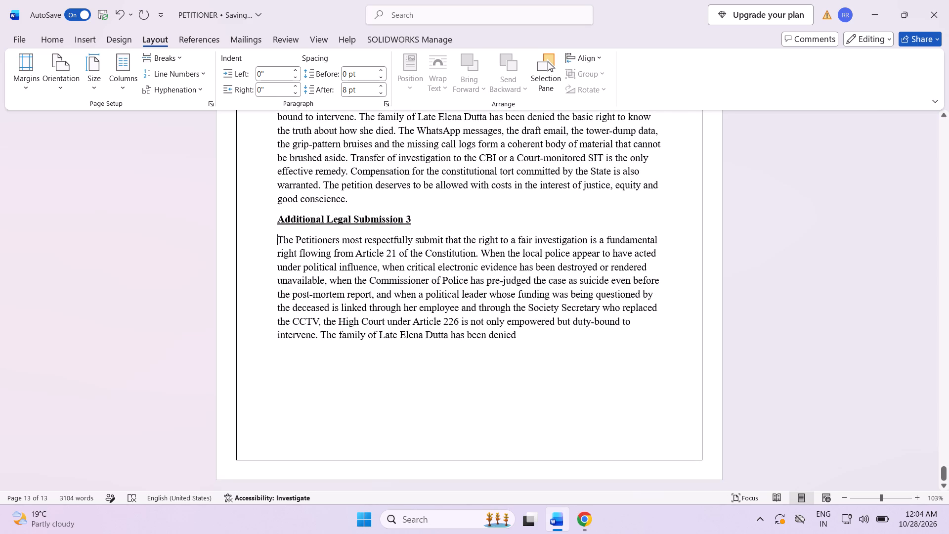
scroll(477, 375, down, 2)
click(293, 405)
key(Return)
key(Return)
key(Return)
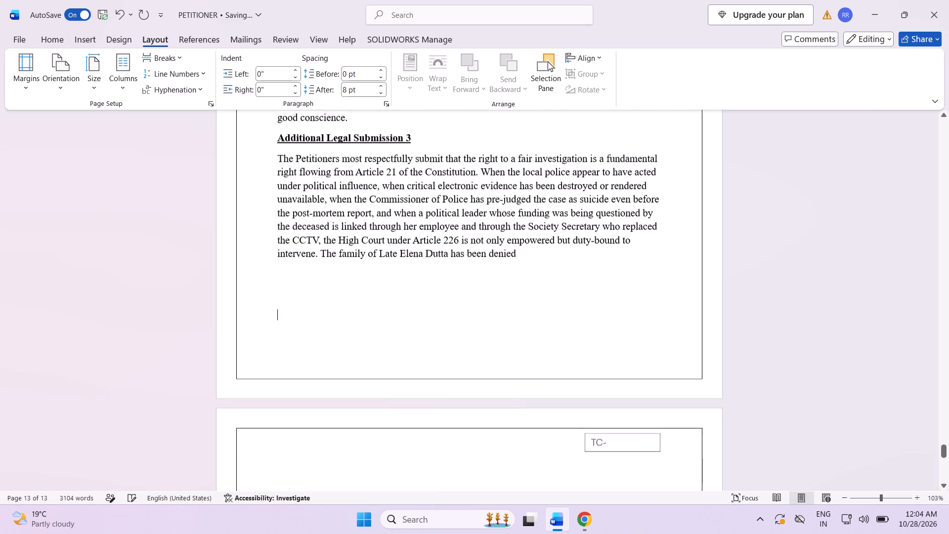
scroll(306, 430, down, 4)
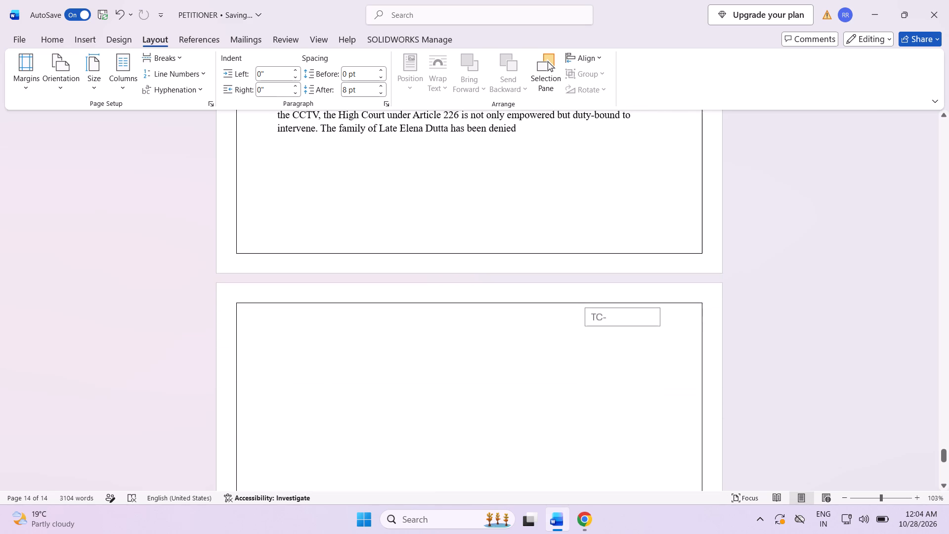
Open the paper size choices for the document.
click(92, 61)
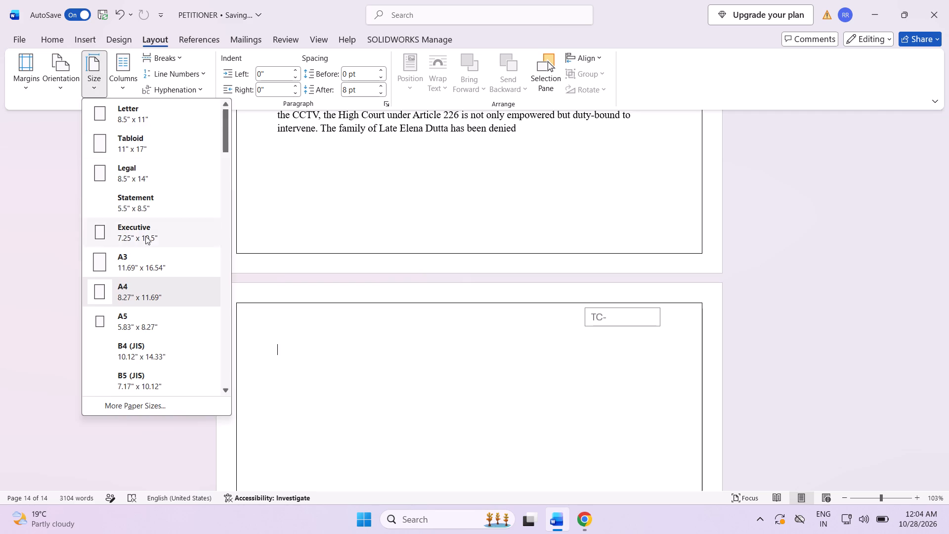
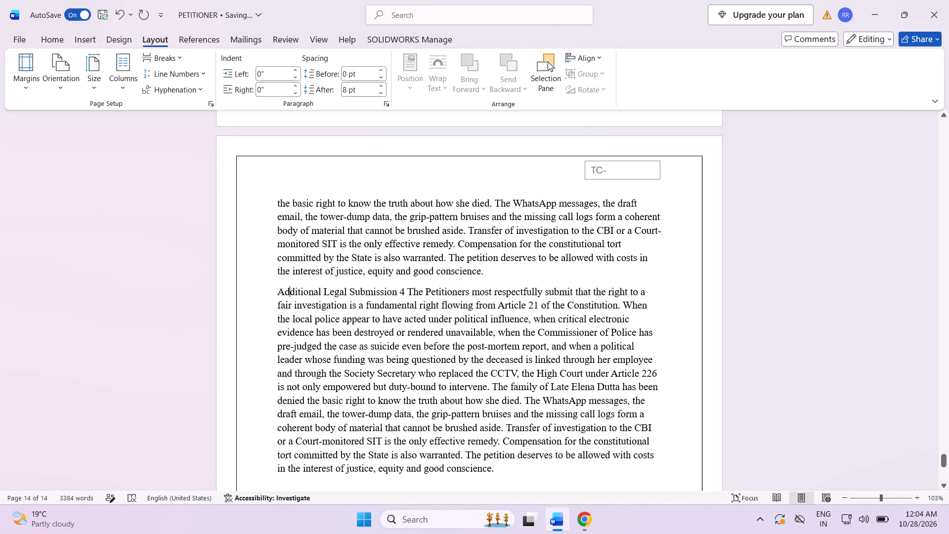
Make the run-in heading "Additional Legal Submission 4" bold and underlined.
drag(403, 292, 293, 292)
click(566, 279)
drag(404, 292, 334, 291)
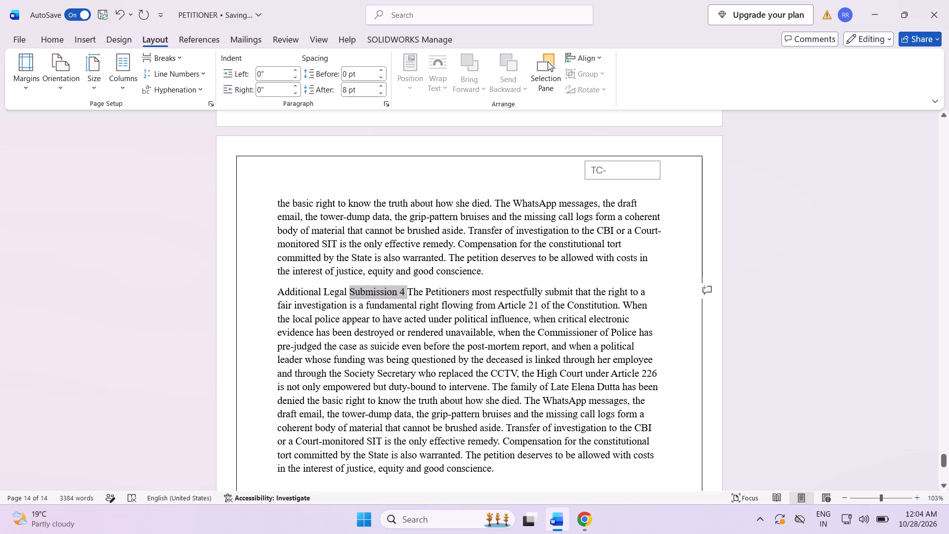
drag(334, 291, 286, 293)
click(295, 278)
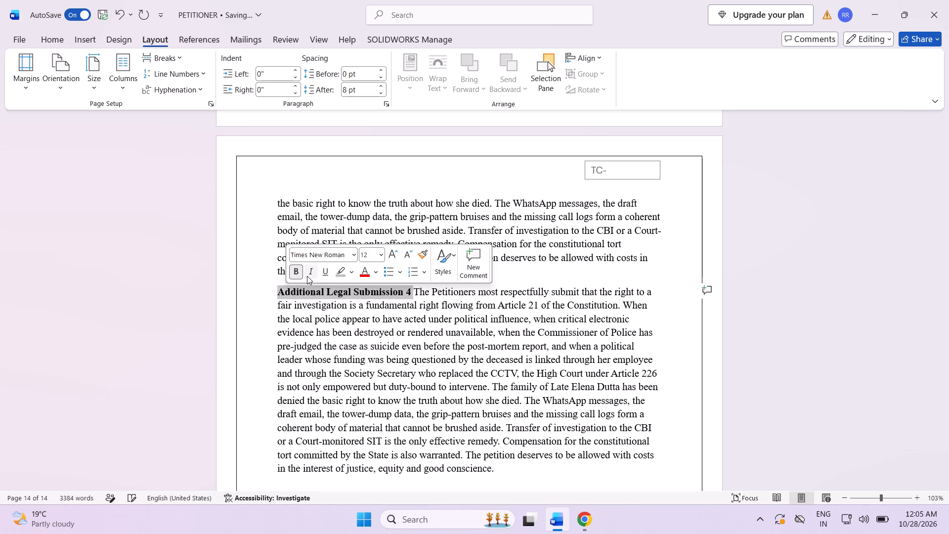
click(325, 270)
click(510, 266)
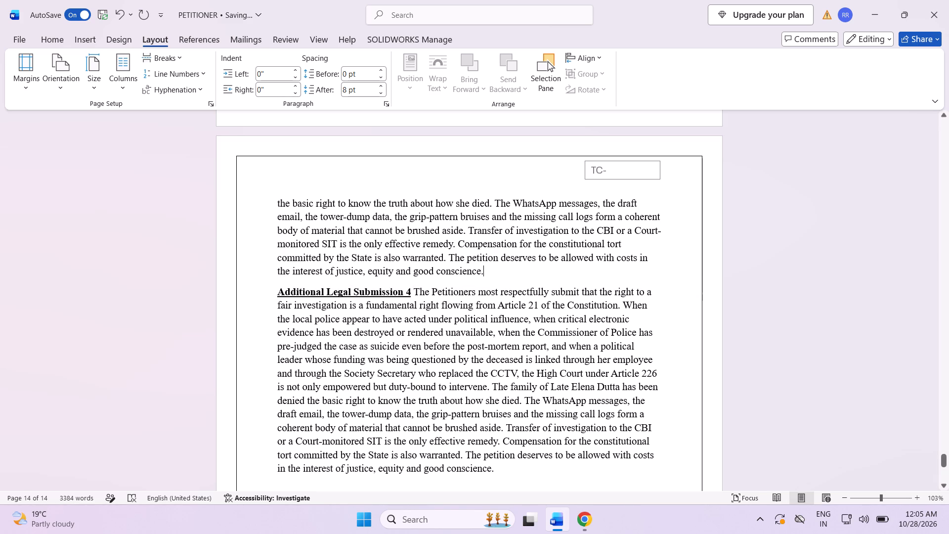
Break the paragraph after "Additional Legal Submission 4" so the body text starts on its own line below the heading.
click(414, 291)
key(space)
key(BackSpace)
key(Return)
Indent the first line of the body paragraph under "Additional Legal Submission 4" with five spaces.
scroll(420, 324, down, 1)
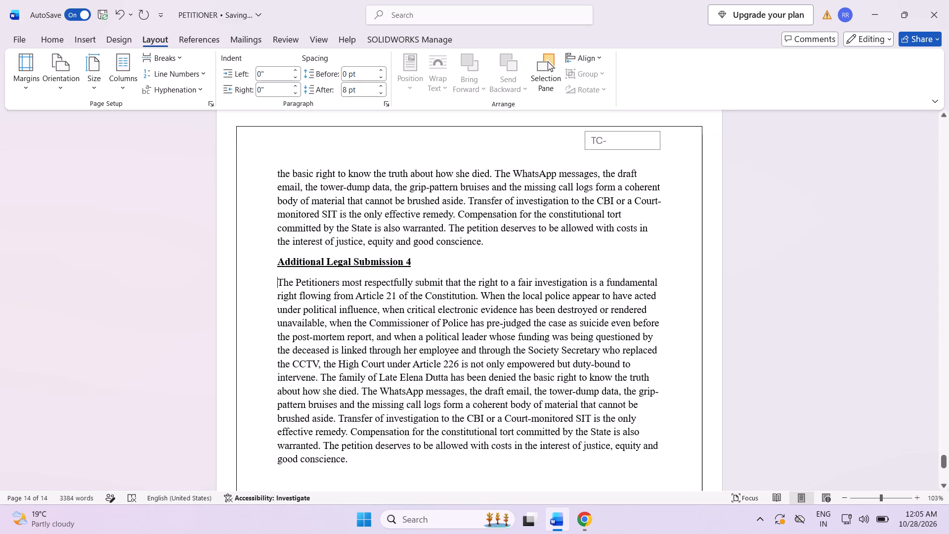
key(space)
key(space)
key(space)
key(space)
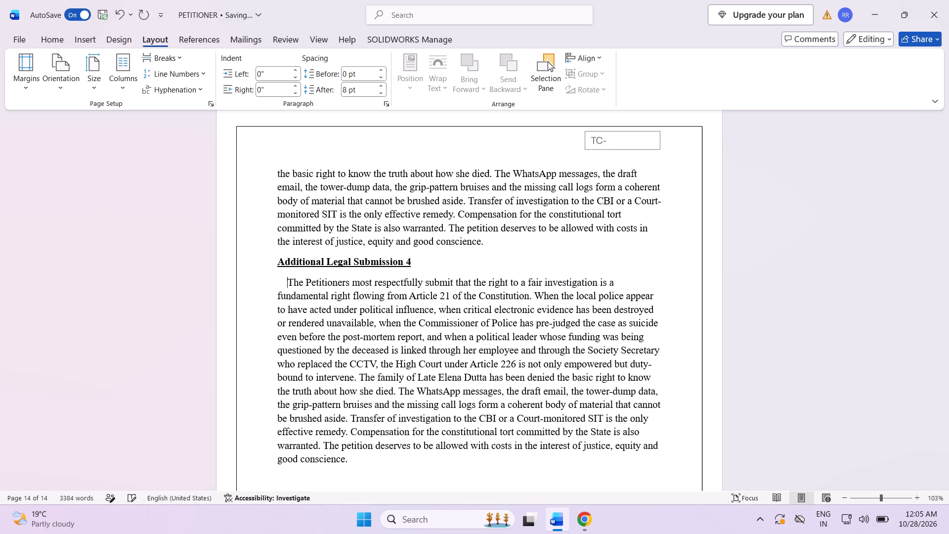
key(space)
Add an empty paragraph after the final paragraph ending "good conscience." under "Additional Legal Submission 4".
scroll(332, 348, down, 3)
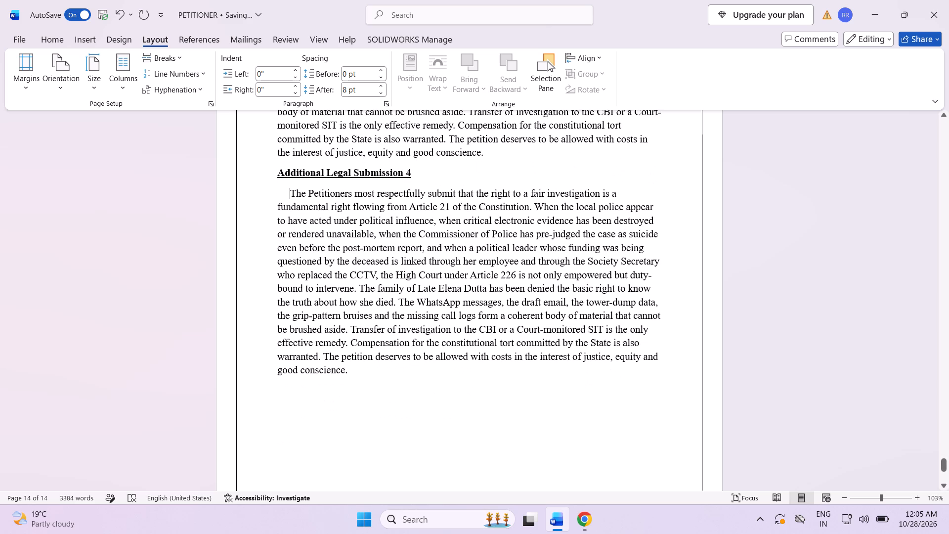
click(355, 368)
key(Return)
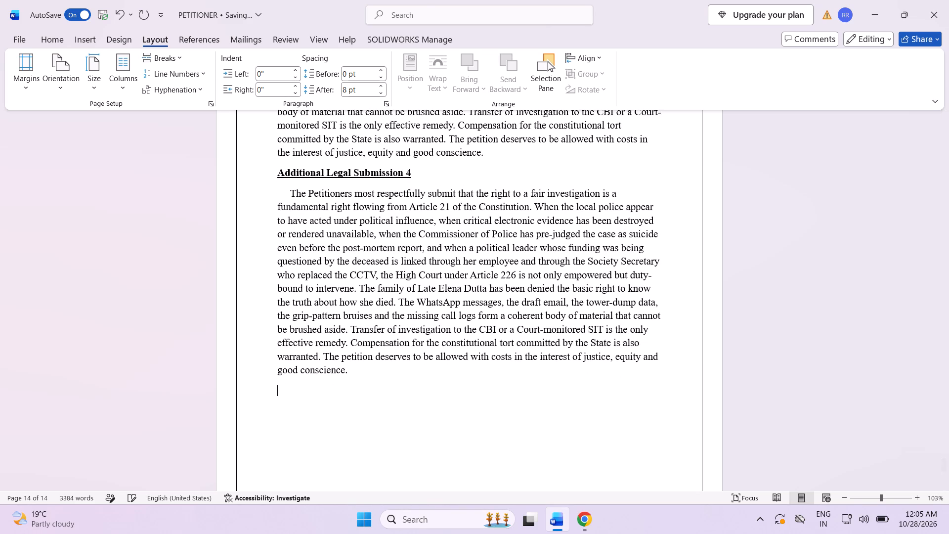
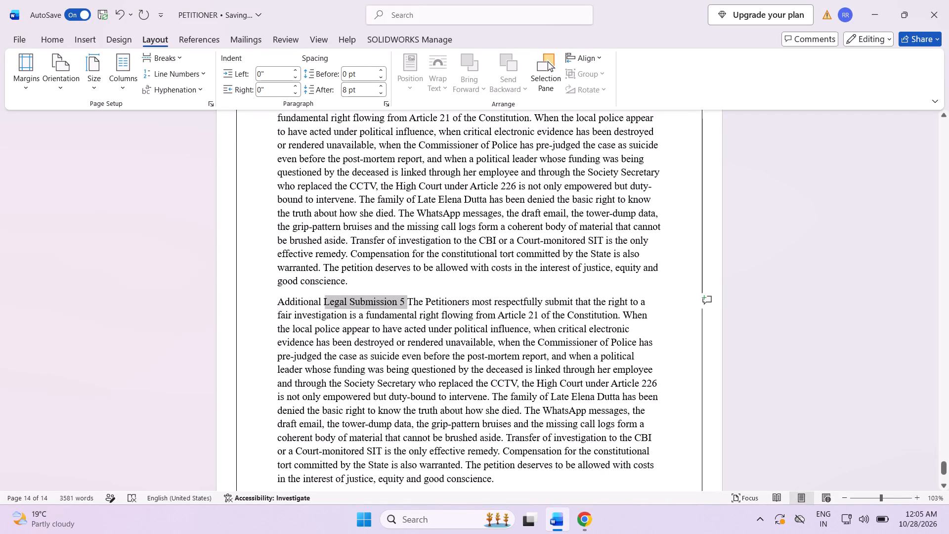
Make the run-in heading "Additional Legal Submission 5" bold and underlined.
drag(320, 304, 290, 304)
click(298, 290)
click(304, 283)
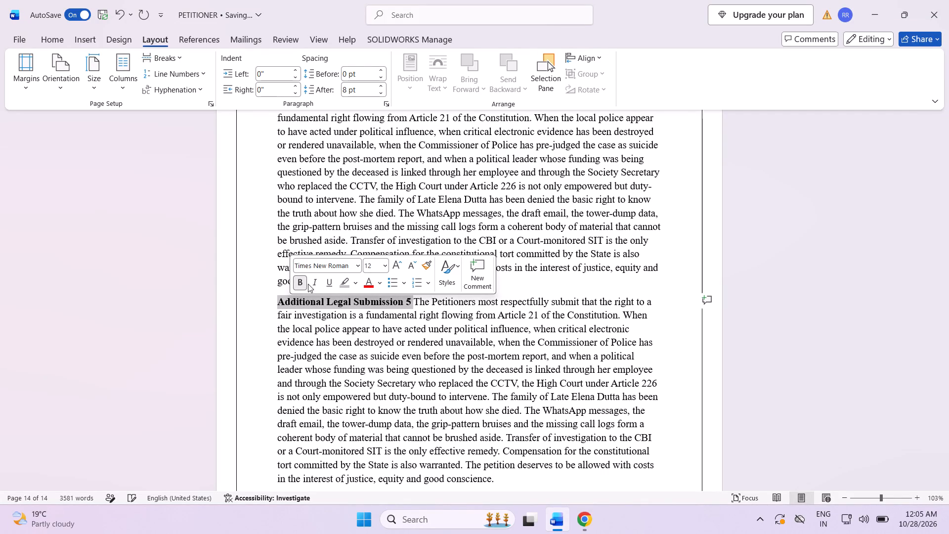
click(328, 280)
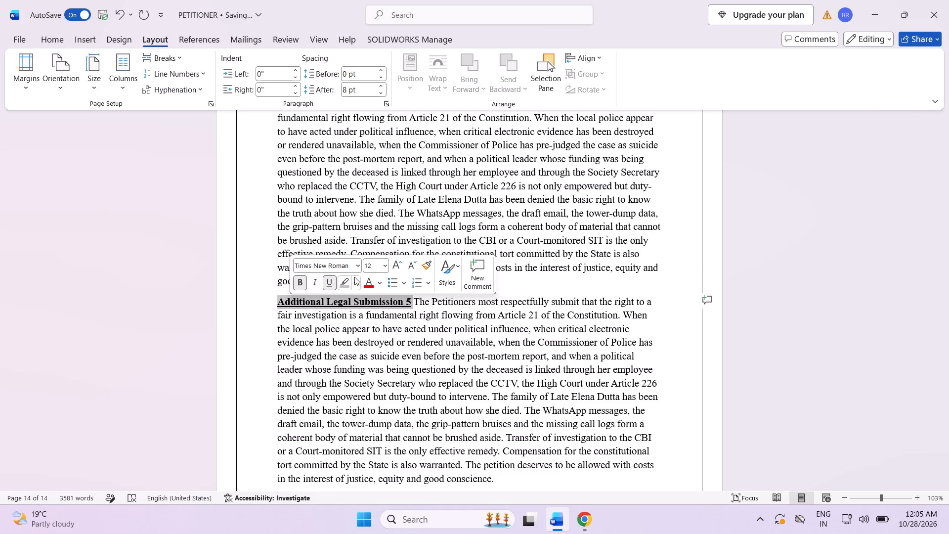
click(553, 287)
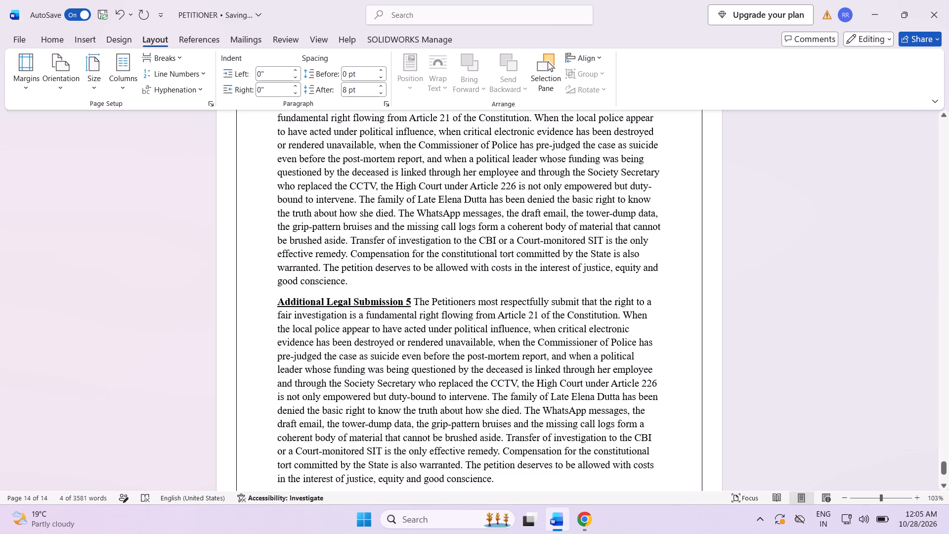
Break the paragraph after "Additional Legal Submission 5" so the body text starts on its own line below the heading.
click(411, 299)
key(space)
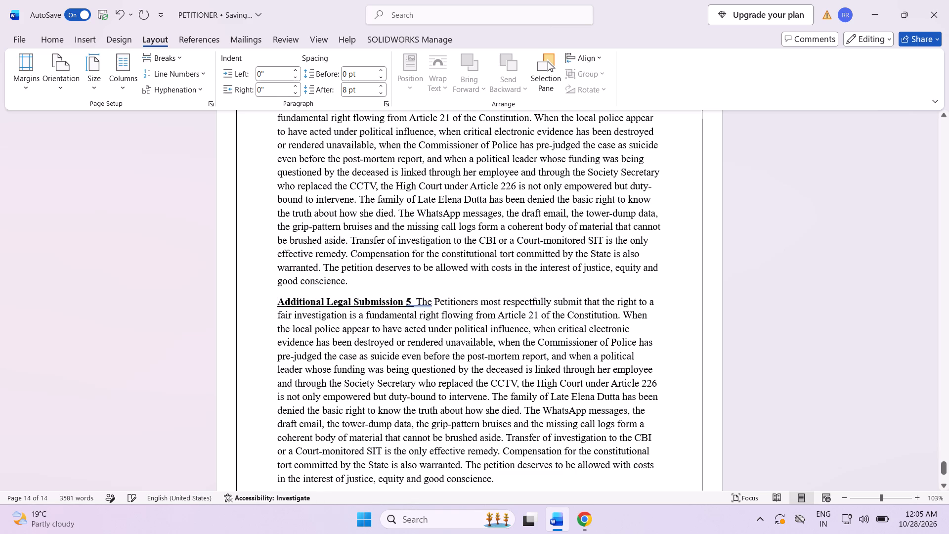
key(Return)
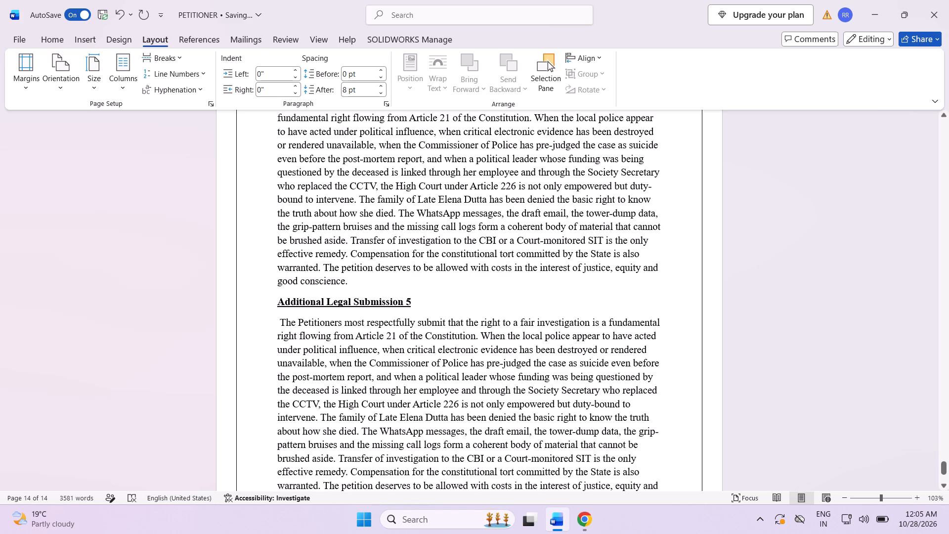
Indent the first line of the body paragraph under "Additional Legal Submission 5" with four added spaces.
key(space)
key(space)
key(space)
key(space)
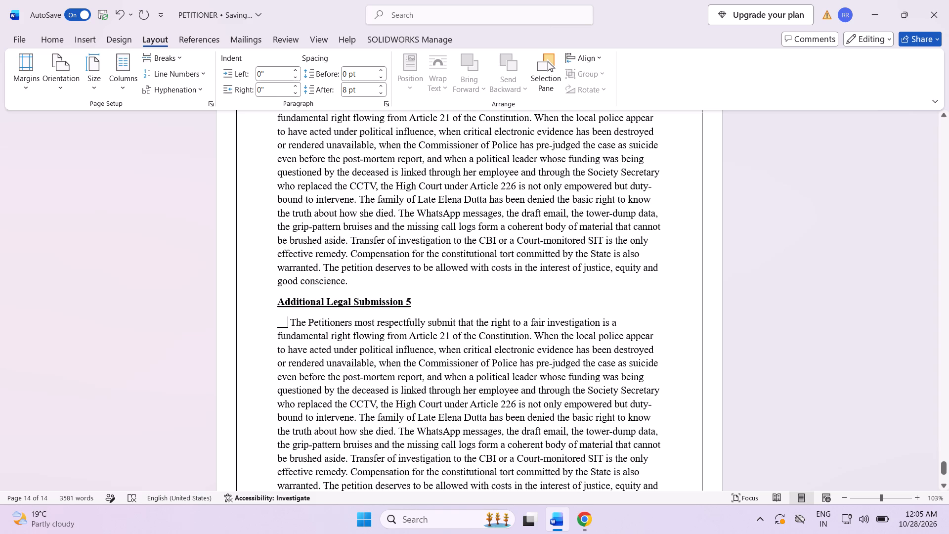
Remove the underline and bold formatting from the indent spaces before "The Petitioners" under "Additional Legal Submission 5".
drag(291, 325, 273, 325)
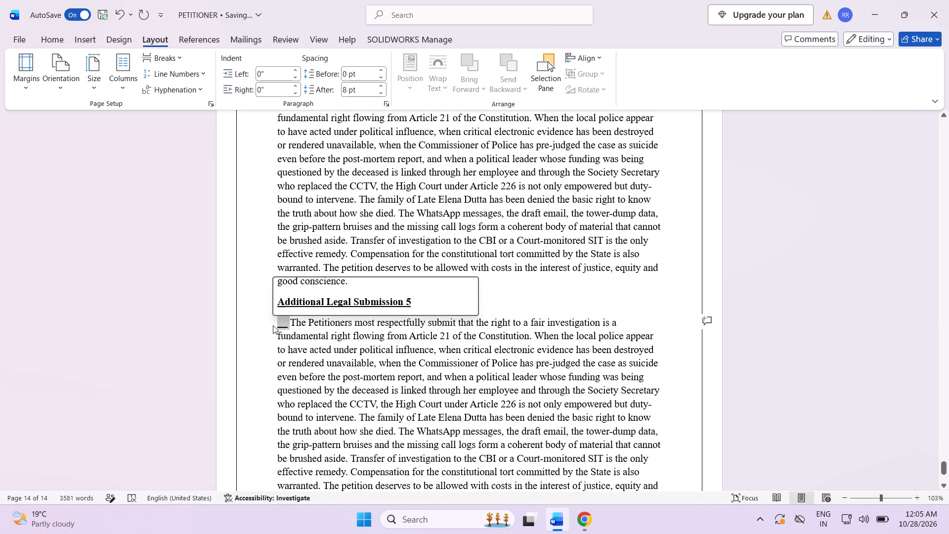
click(315, 305)
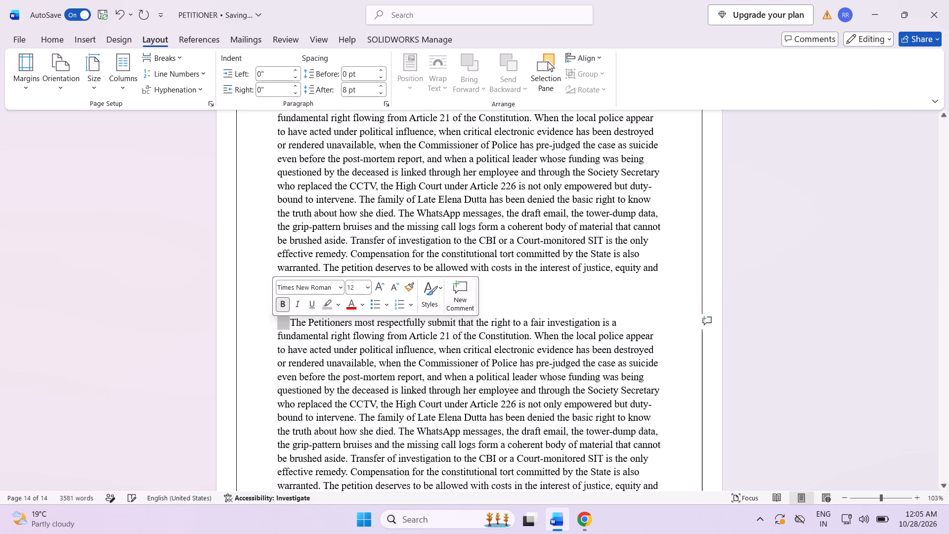
click(284, 307)
click(516, 301)
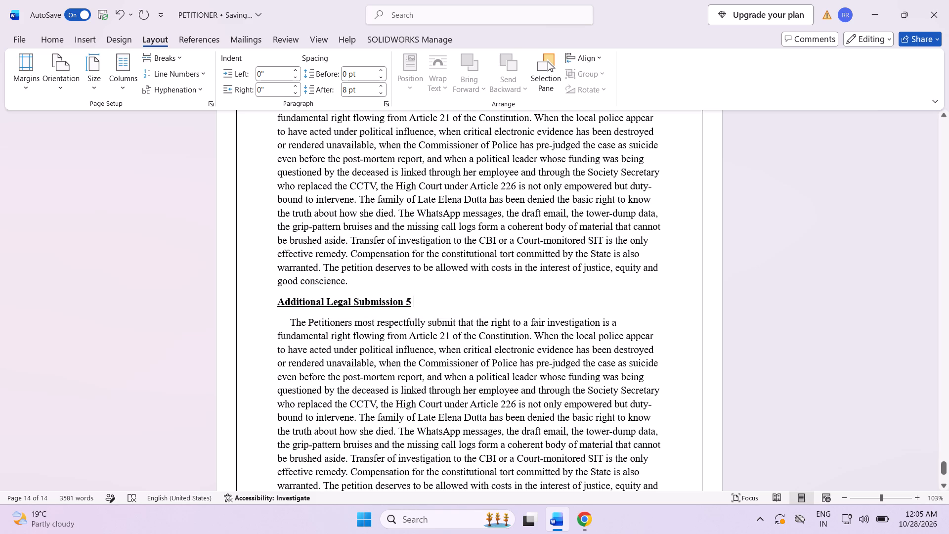
click(289, 323)
scroll(373, 376, down, 2)
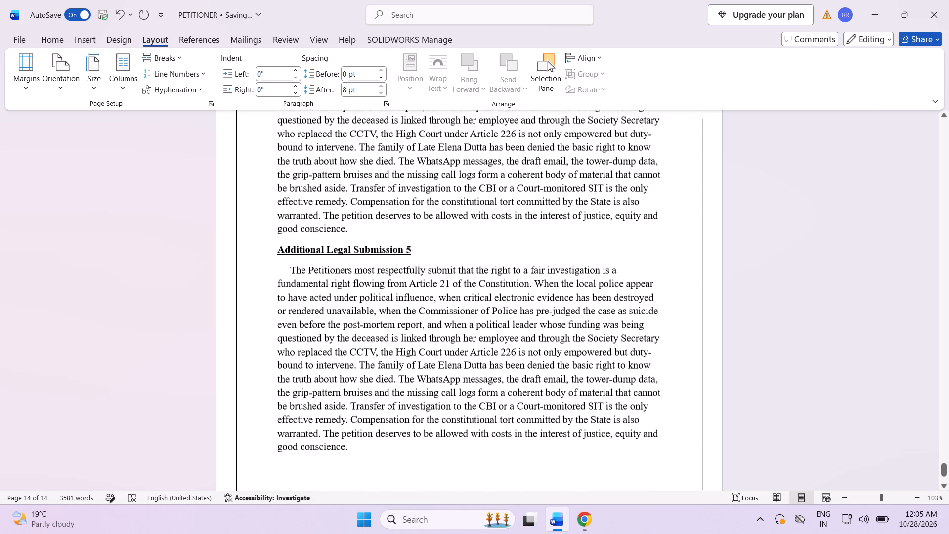
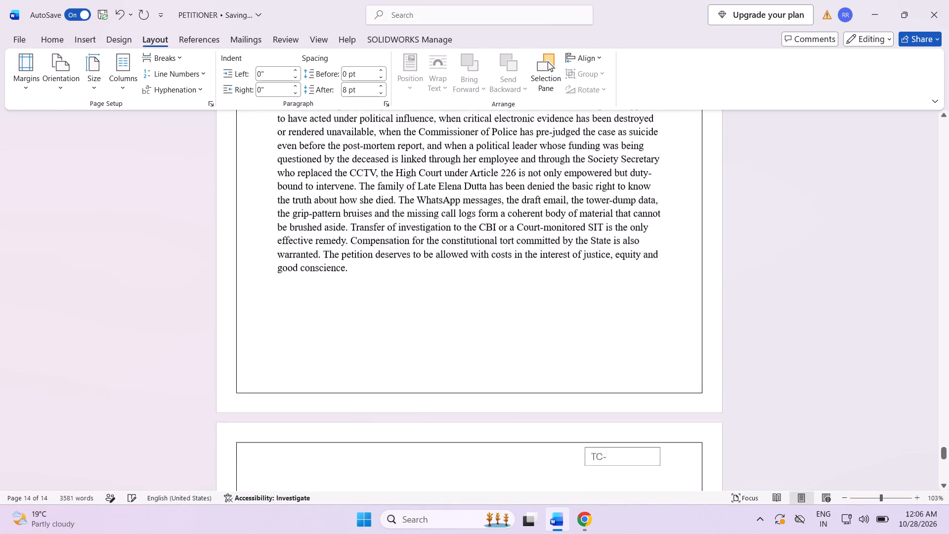
Start a new paragraph at the top of a new page after the "Additional Legal Submission 5" body text.
key(Return)
key(Return)
key(BackSpace)
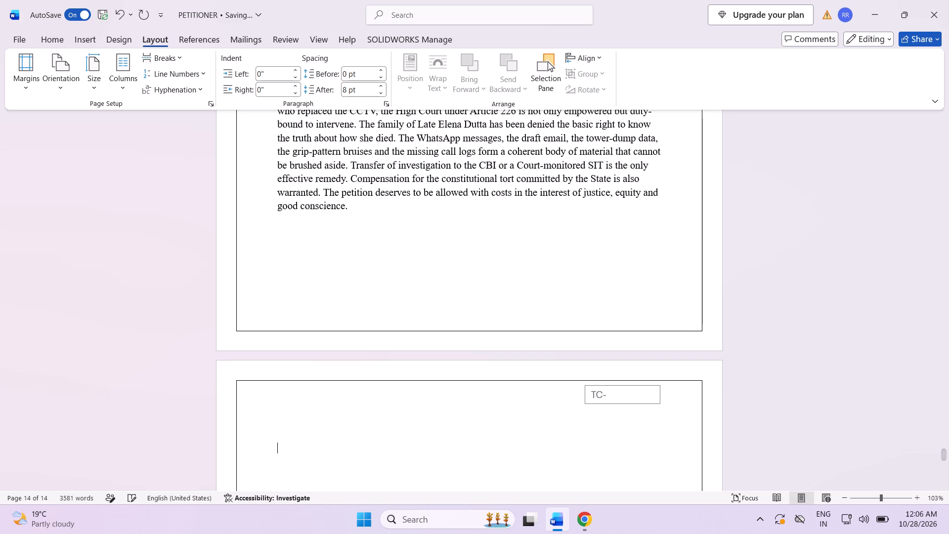
key(BackSpace)
key(BackSpace)
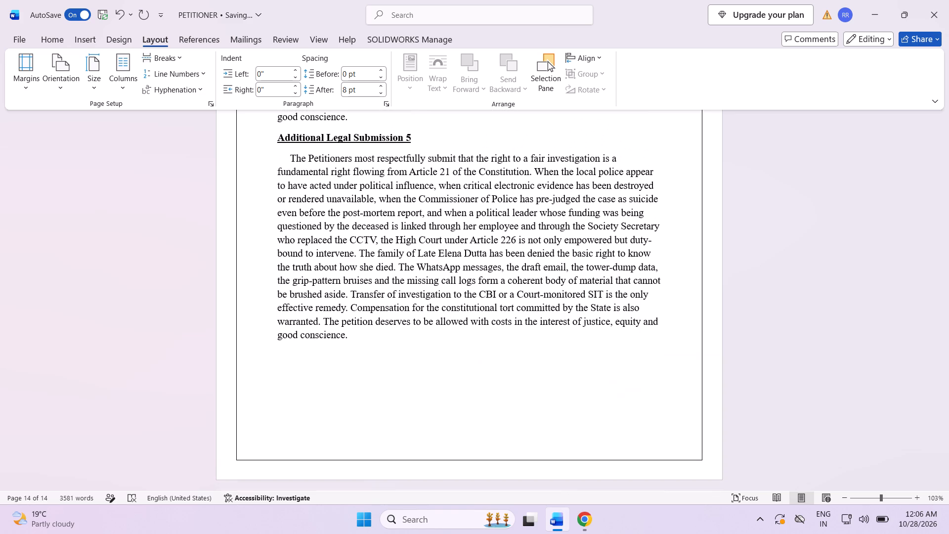
key(Return)
scroll(331, 452, down, 5)
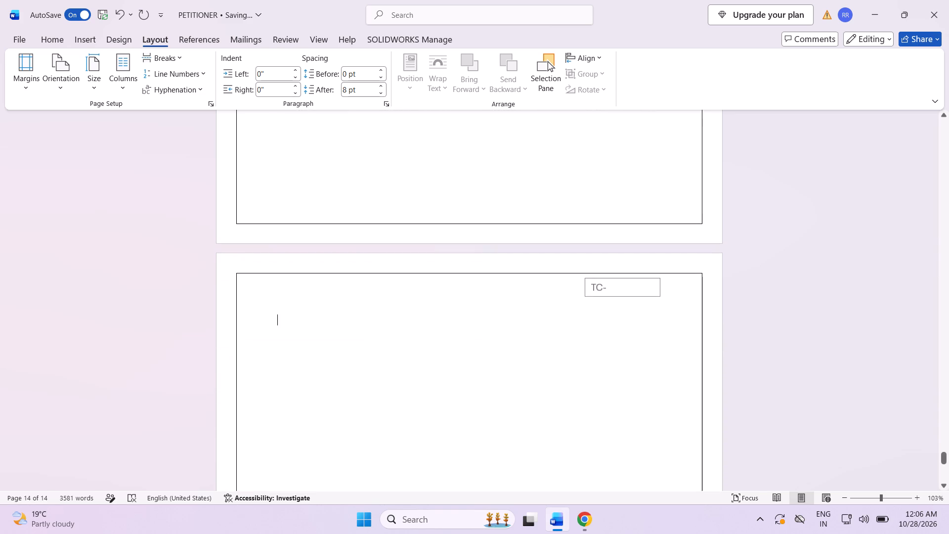
Apply a preset paper size to the document pages.
click(89, 71)
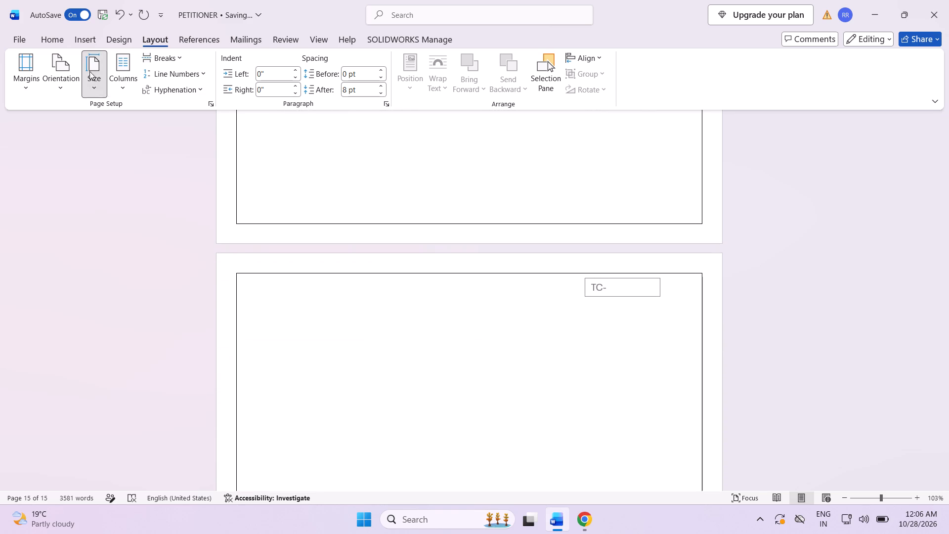
click(102, 289)
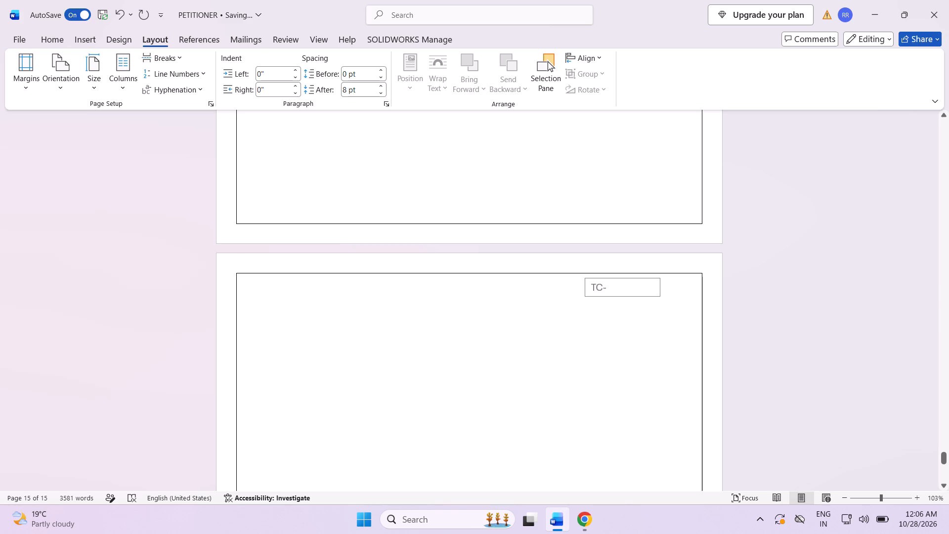
Paste the copied "Additional Legal Submission 6" passage into the empty paragraph on the new page.
key(ctrl+v)
Make the run-in heading "Additional Legal Submission 6" bold and underlined.
drag(402, 288, 287, 304)
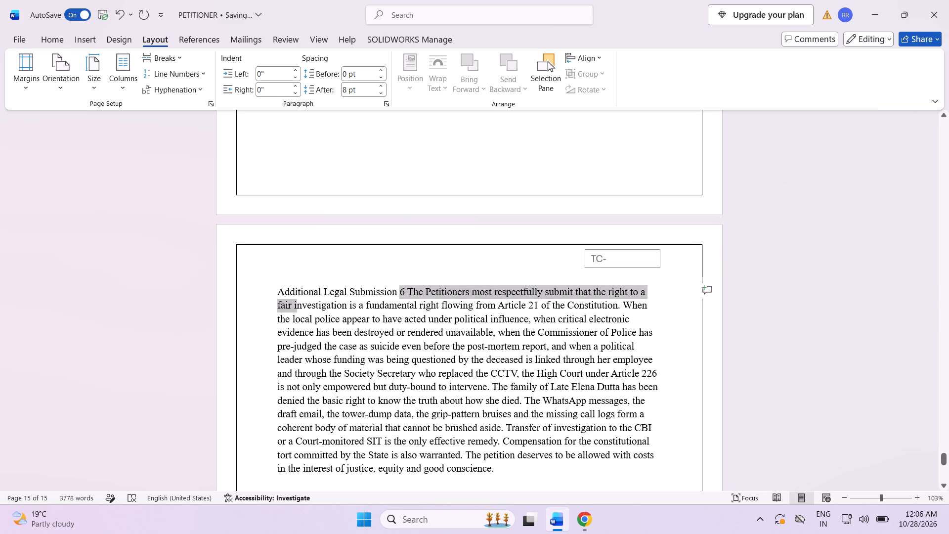
drag(287, 304, 264, 300)
click(377, 321)
drag(404, 293, 341, 292)
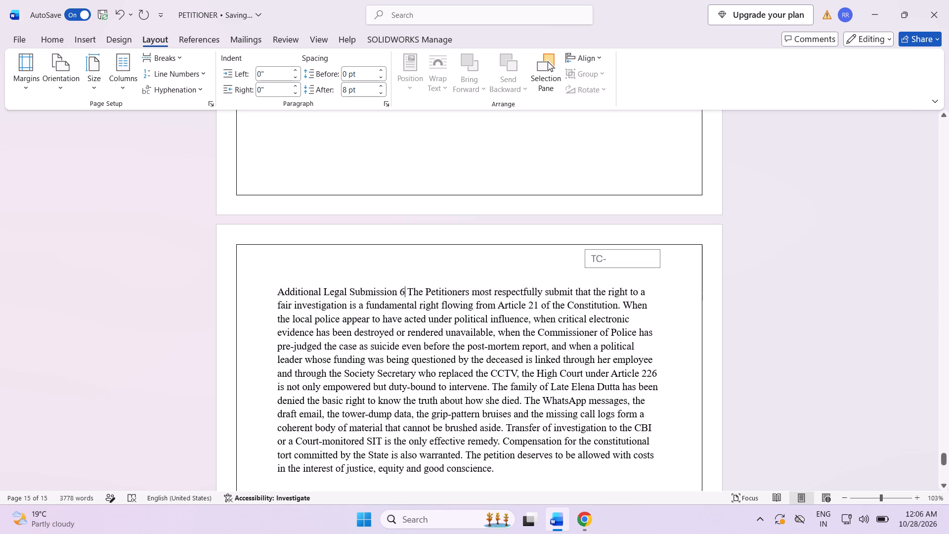
drag(341, 292, 273, 285)
click(284, 260)
click(312, 263)
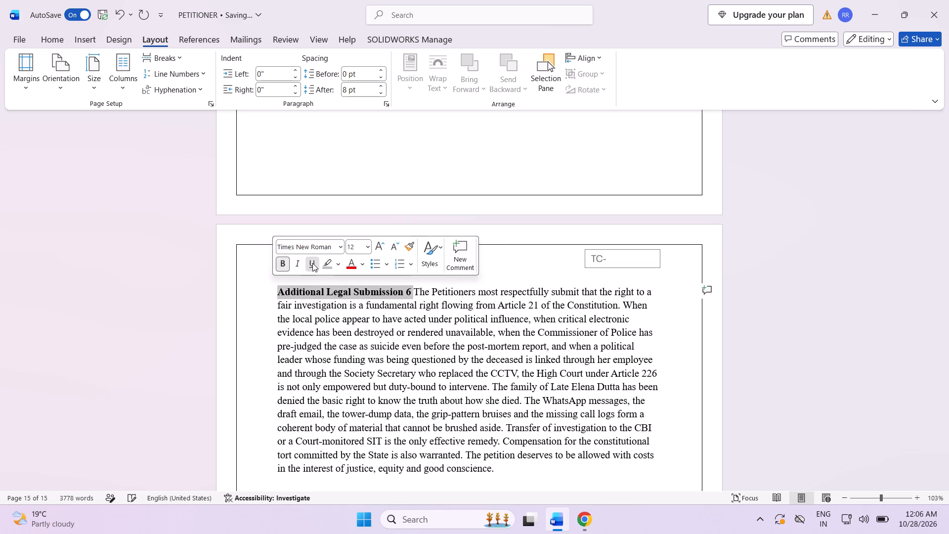
Break the paragraph after "Additional Legal Submission 6" so the body starts on its own line, indented with five spaces.
click(414, 293)
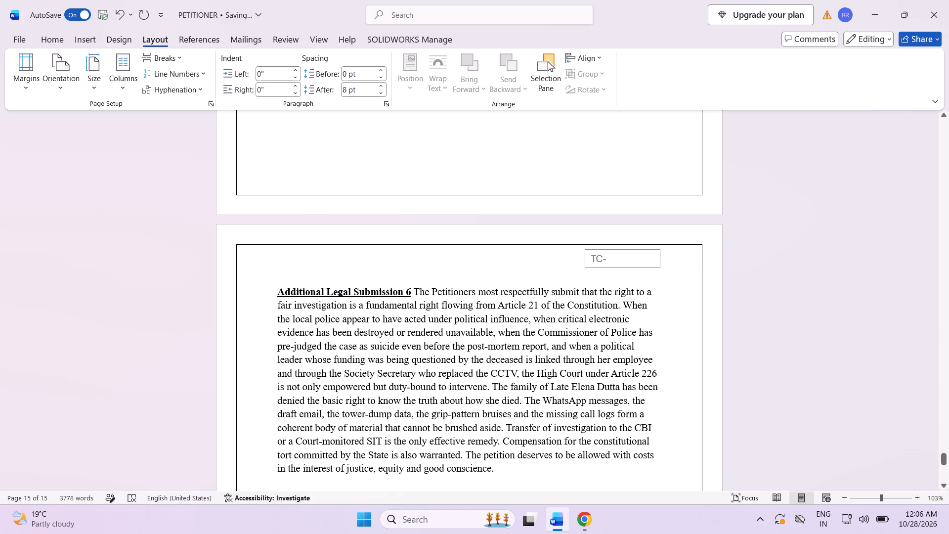
key(Return)
key(space)
key(space)
key(space)
key(space)
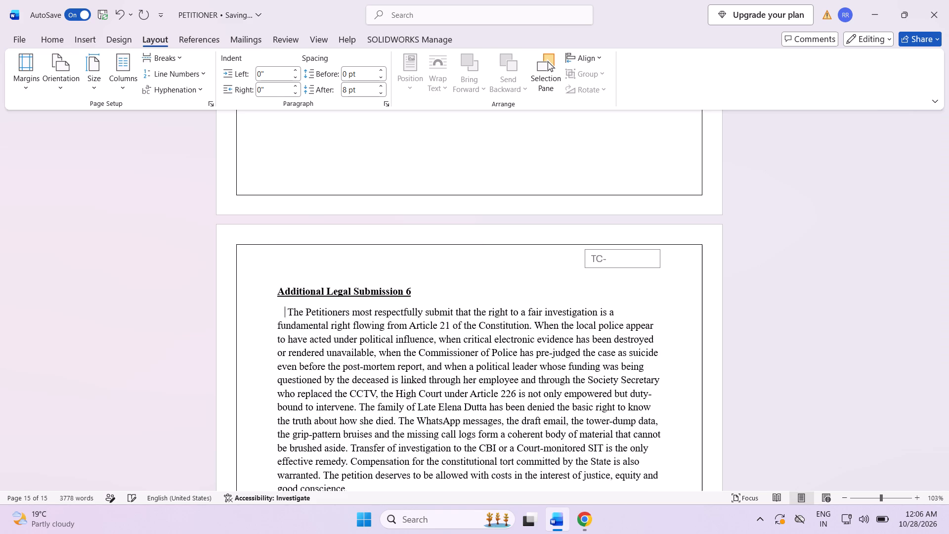
key(space)
key(space)
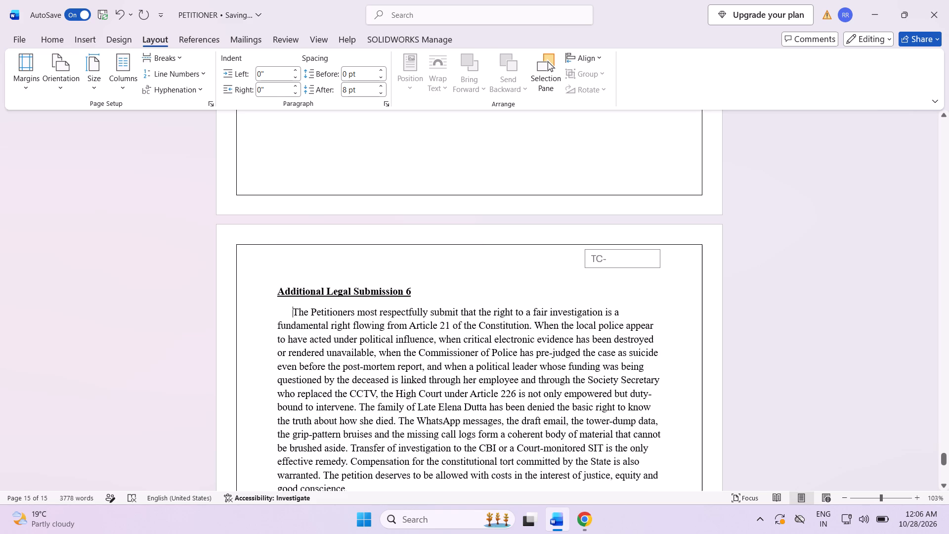
key(BackSpace)
Start a new paragraph after the body text of "Additional Legal Submission 6".
scroll(377, 315, down, 4)
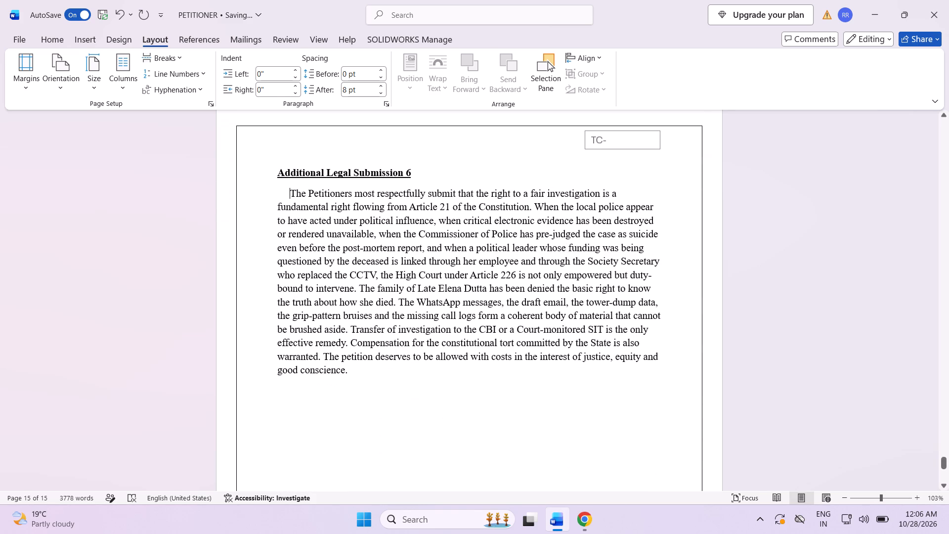
click(353, 375)
key(Return)
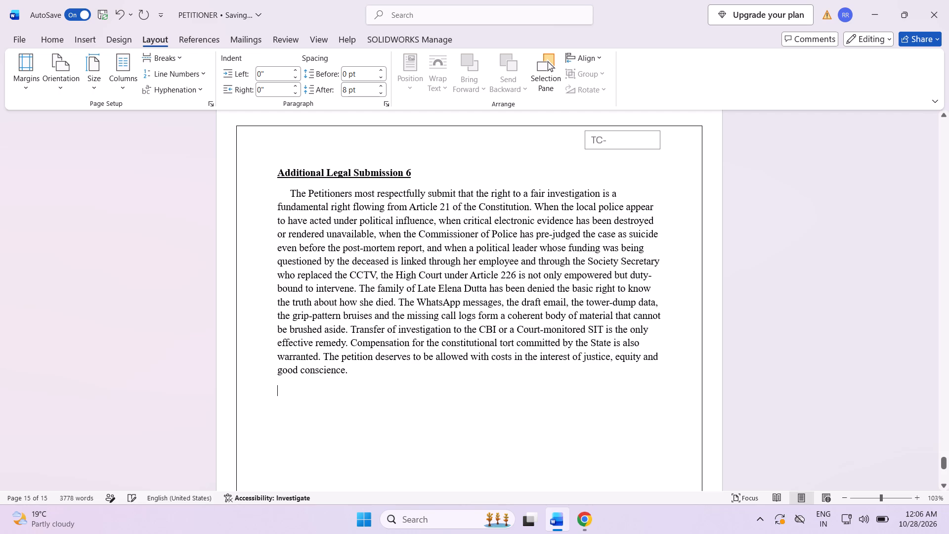
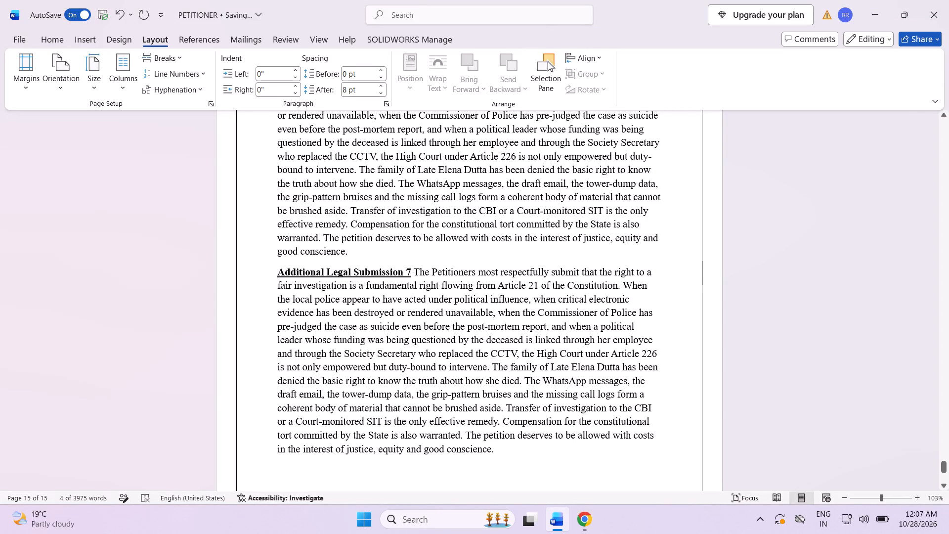
Break the paragraph after "Additional Legal Submission 7" so the body starts on its own line, indented with five spaces.
key(Return)
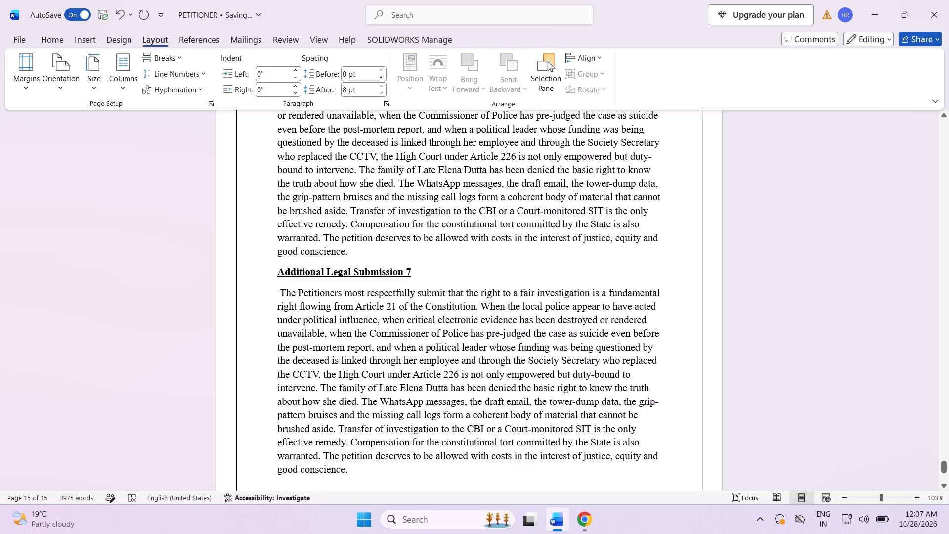
key(space)
key(space)
key(space)
right_click(327, 297)
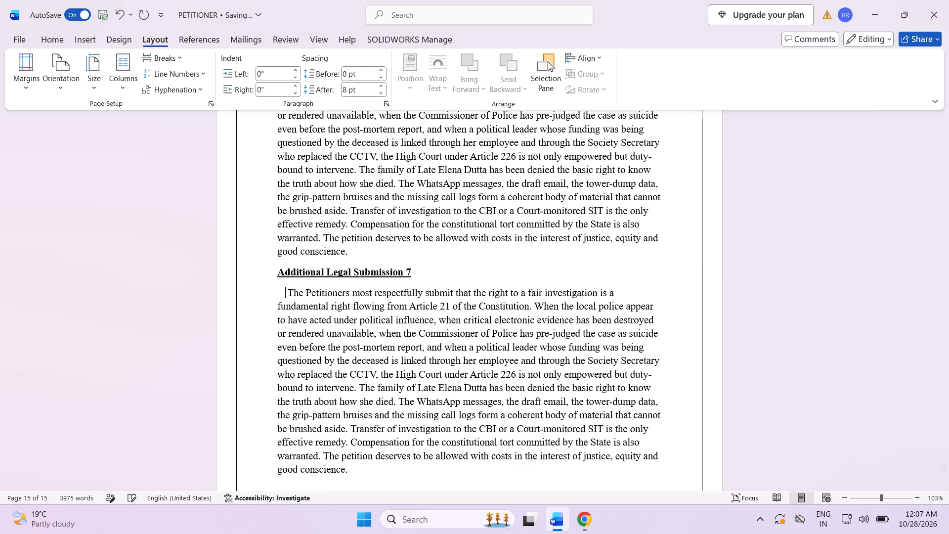
key(space)
key(space)
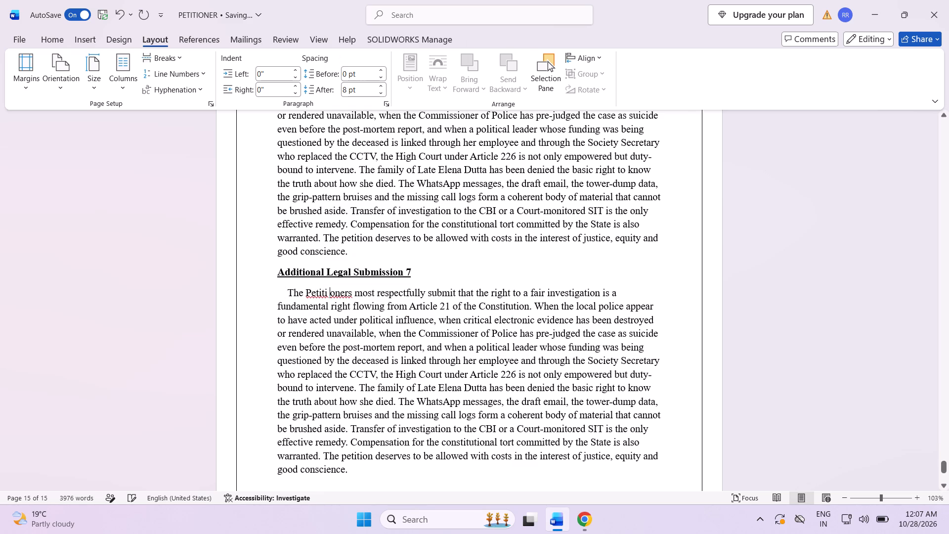
key(BackSpace)
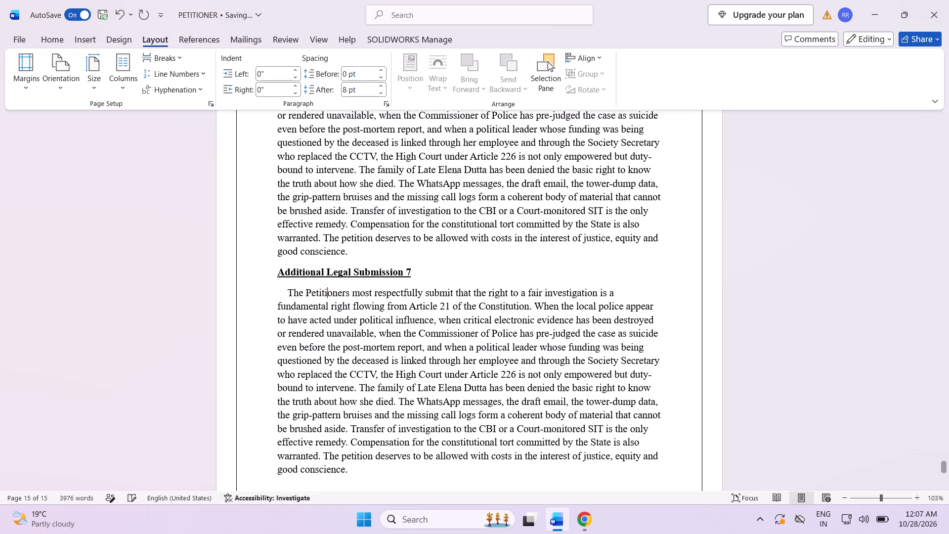
click(286, 288)
click(287, 293)
key(space)
Place the insertion point at the end of the body text of "Additional Legal Submission 7".
scroll(388, 290, down, 3)
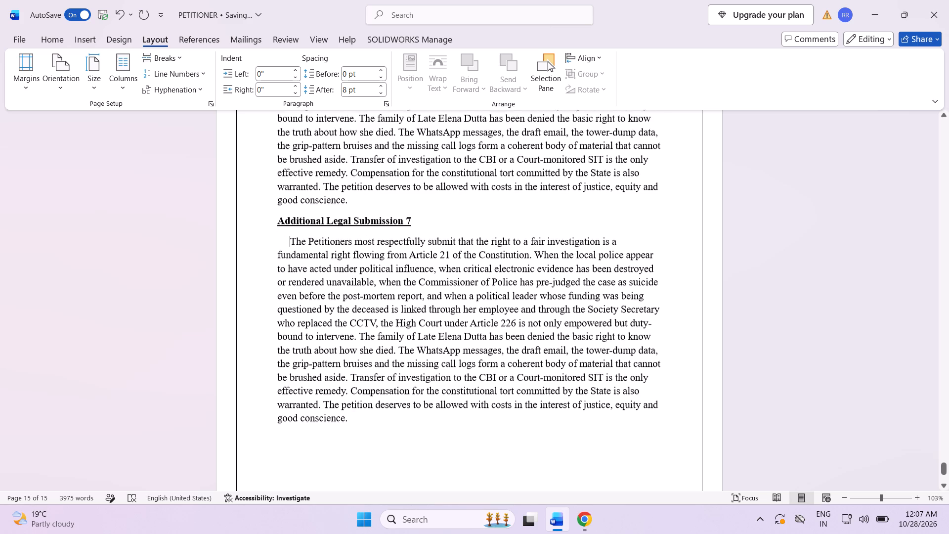
scroll(388, 291, down, 4)
click(359, 255)
click(362, 265)
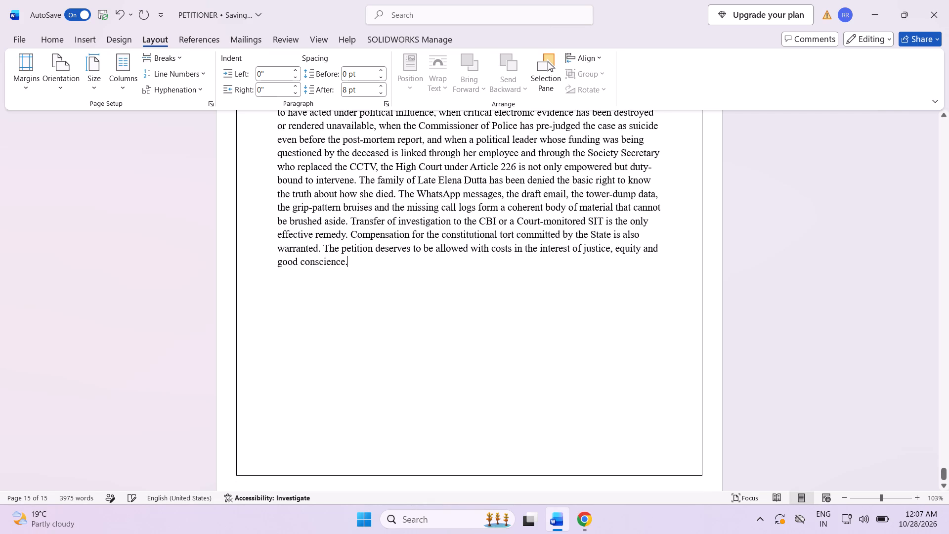
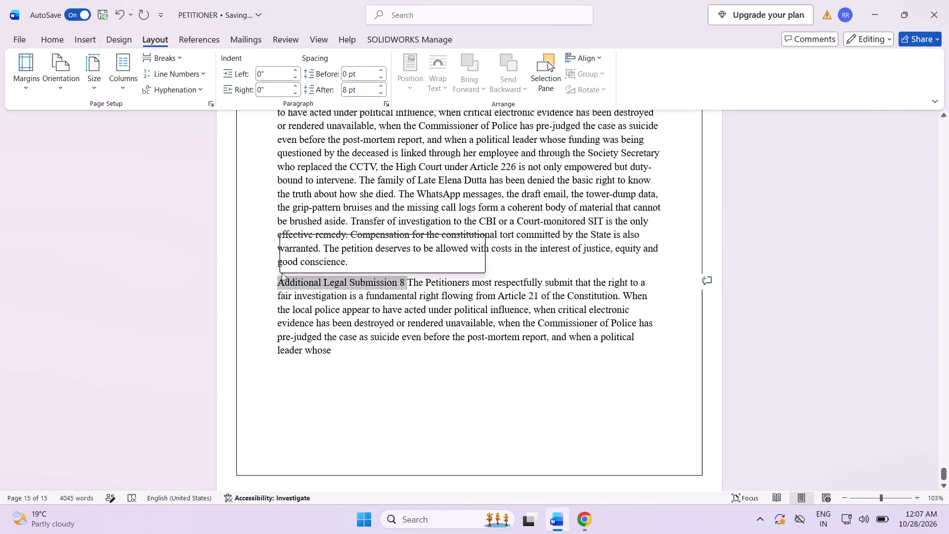
Make the heading "Additional Legal Submission 8" bold and underlined.
click(289, 265)
click(318, 266)
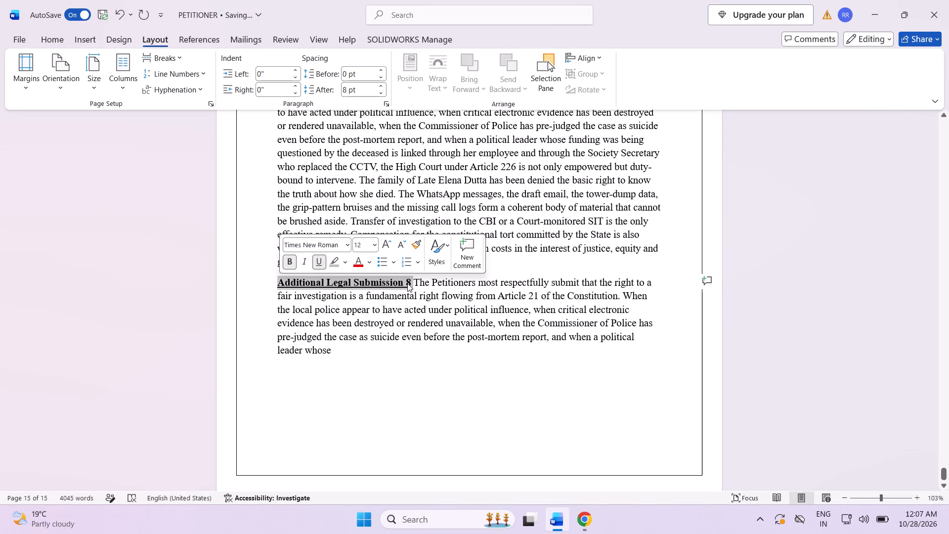
Break the paragraph after "Additional Legal Submission 8" so the body starts on its own line, and add three leading spaces.
click(419, 278)
click(412, 281)
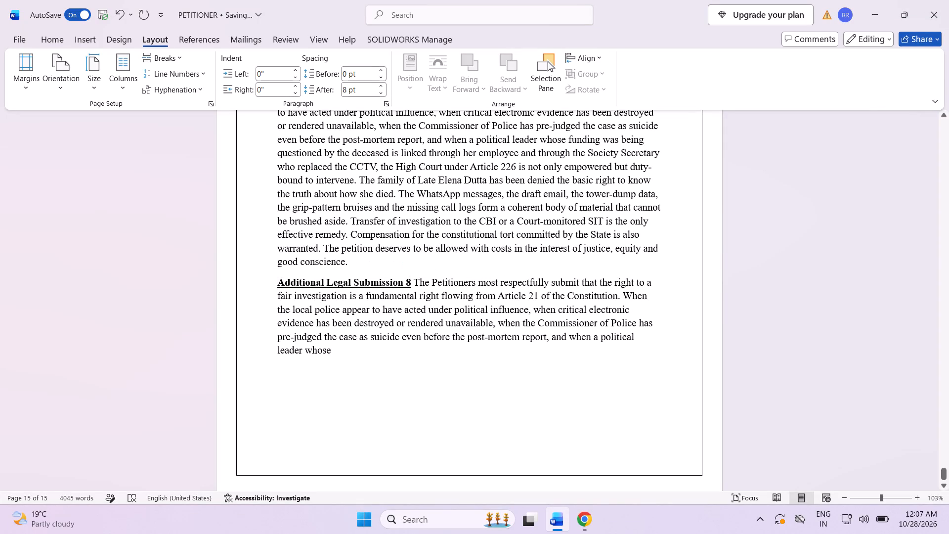
key(Return)
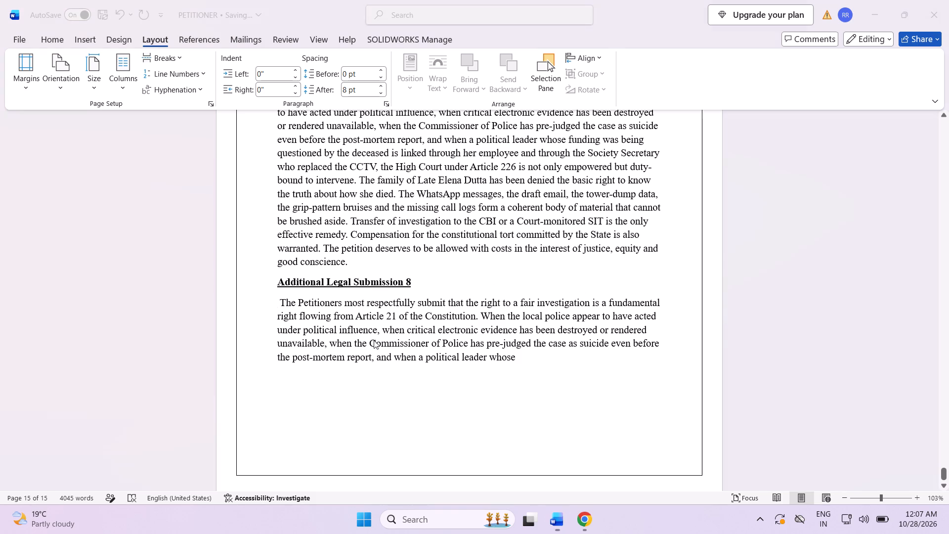
click(0, 347)
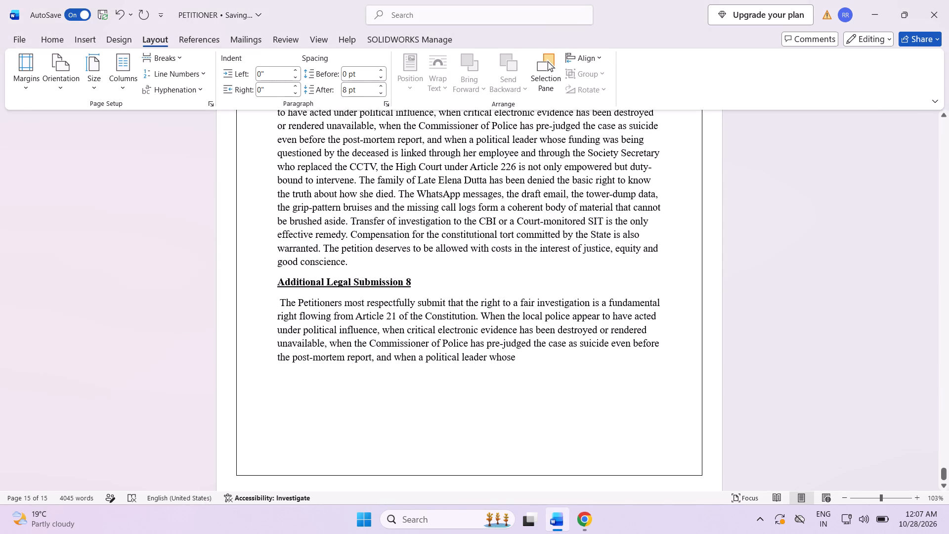
key(space)
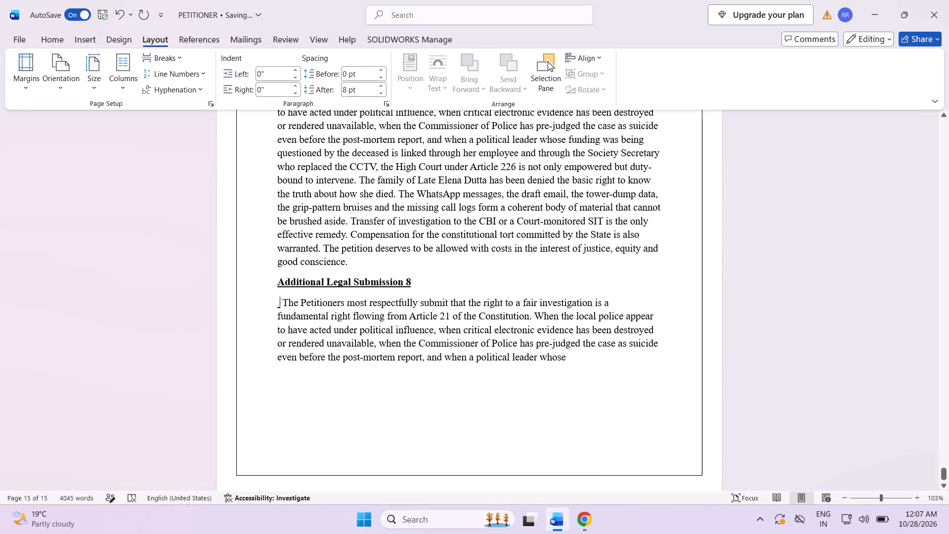
key(space)
key(space)
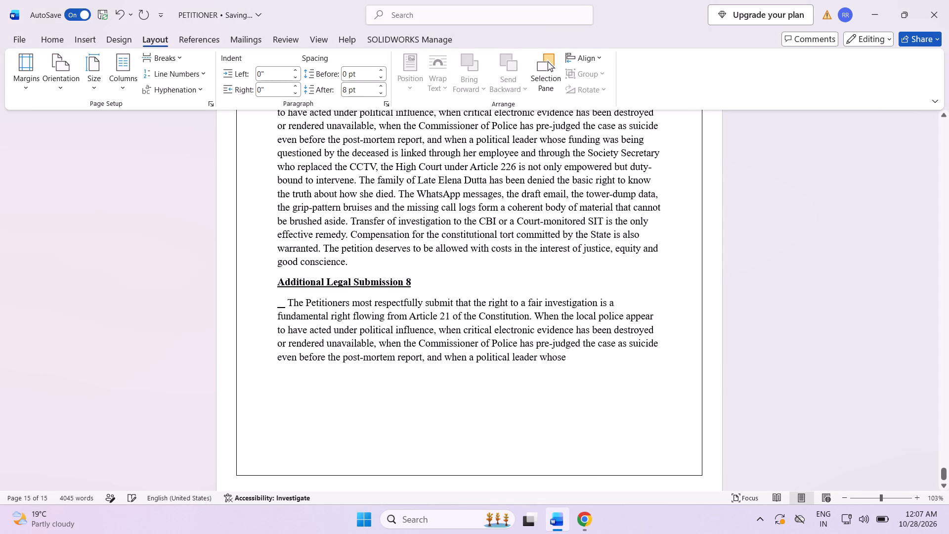
Remove the underline from the leading spaces of the body text under "Additional Legal Submission 8".
drag(286, 306, 265, 307)
click(301, 287)
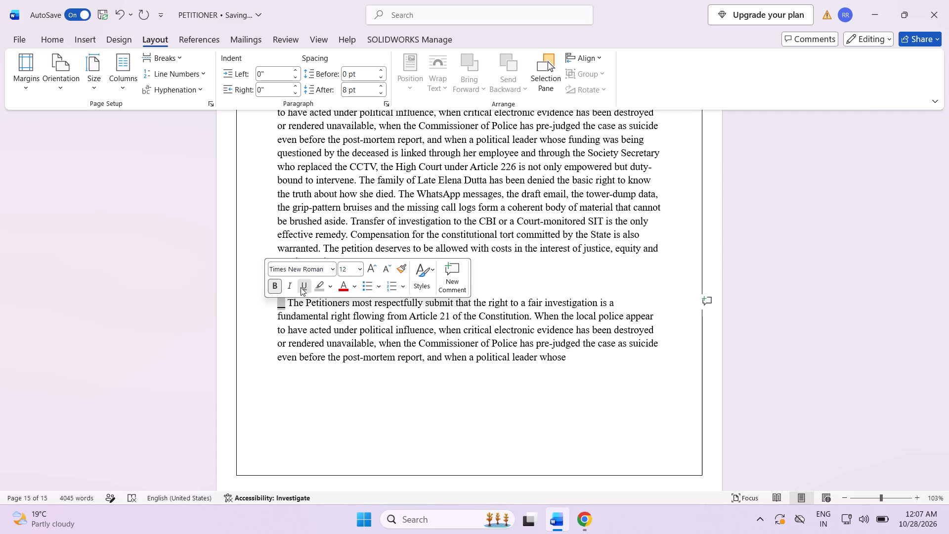
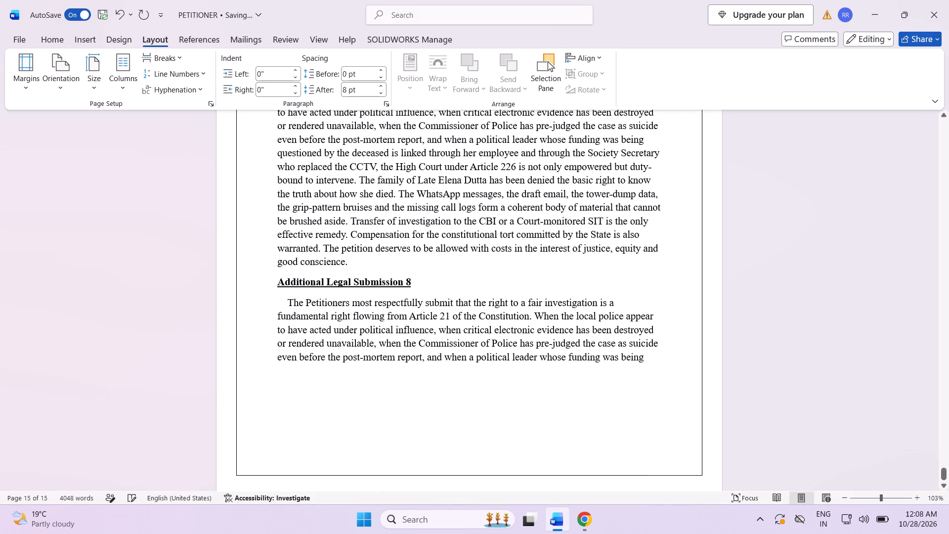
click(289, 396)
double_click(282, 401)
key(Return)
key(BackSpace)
Insert four paragraph breaks after "whose funding was being" under "Additional Legal Submission 8" to continue on a new page.
click(652, 361)
key(BackSpace)
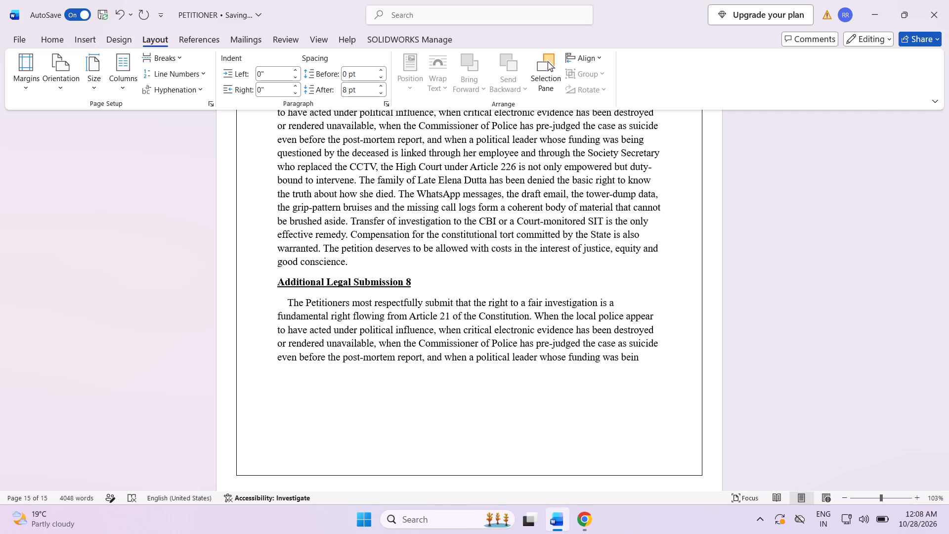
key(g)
key(Return)
key(Return)
key(Return)
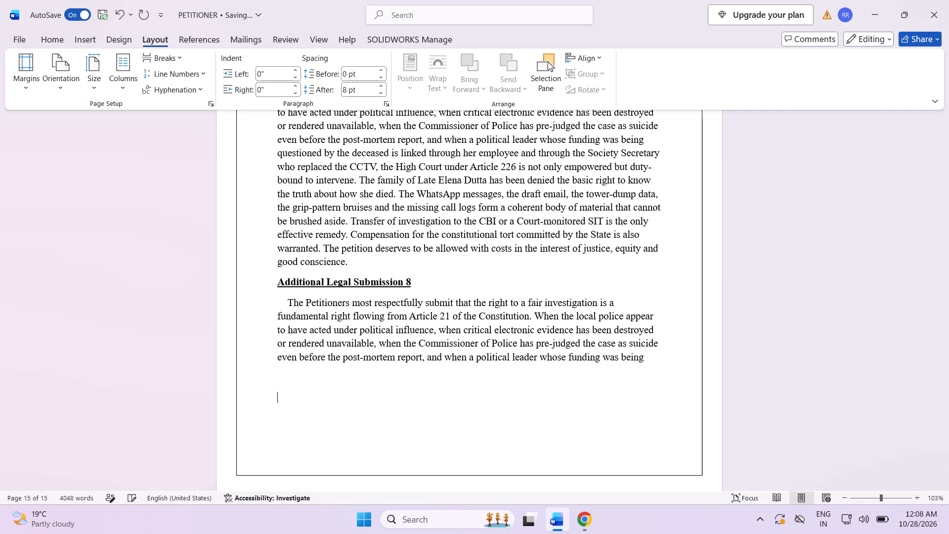
key(Return)
scroll(652, 367, down, 2)
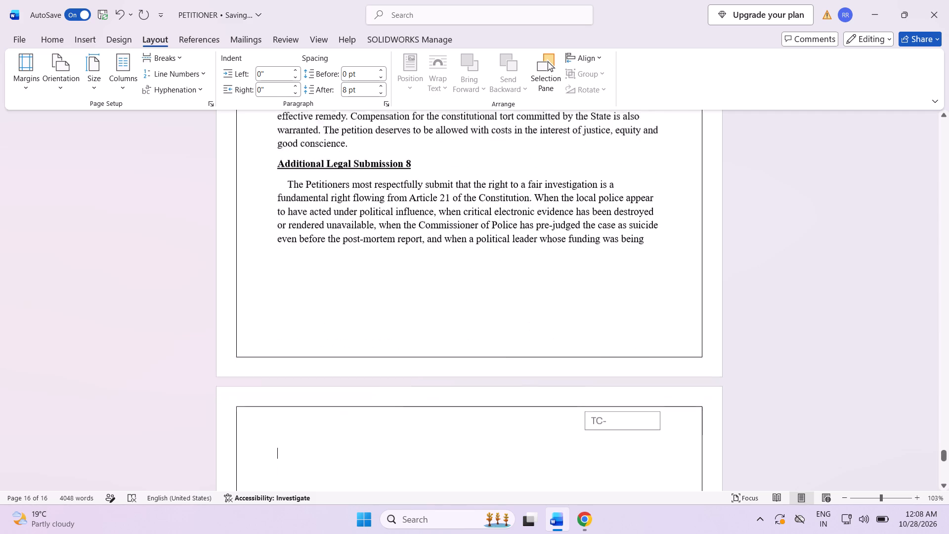
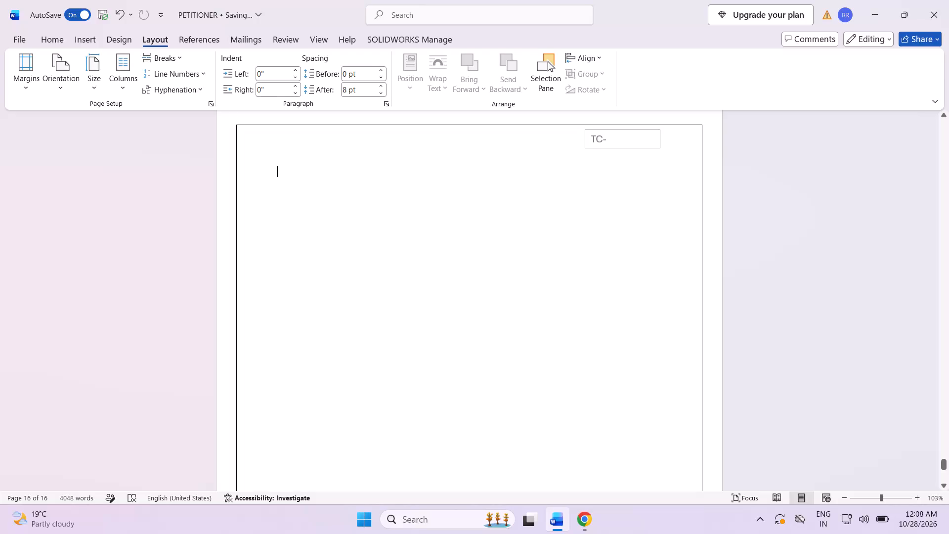
Place the insertion point just before "questioned" in the first line of body text on page 16.
click(286, 173)
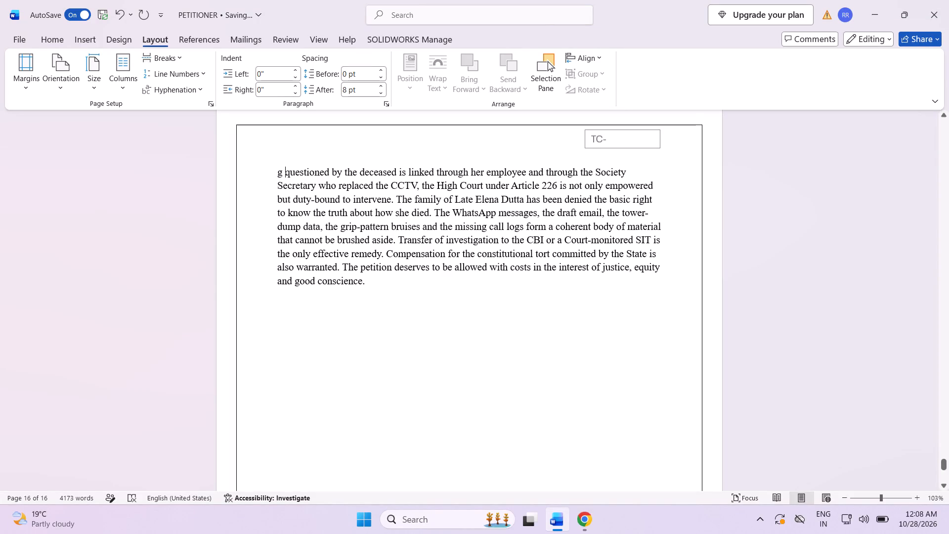
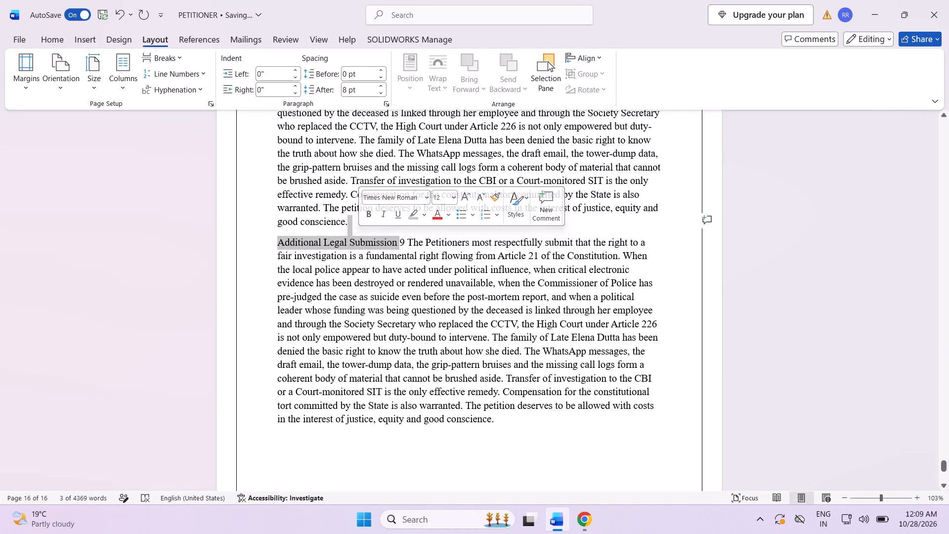
Make the heading "Additional Legal Submission 9" bold and underlined.
click(407, 242)
drag(407, 242, 342, 244)
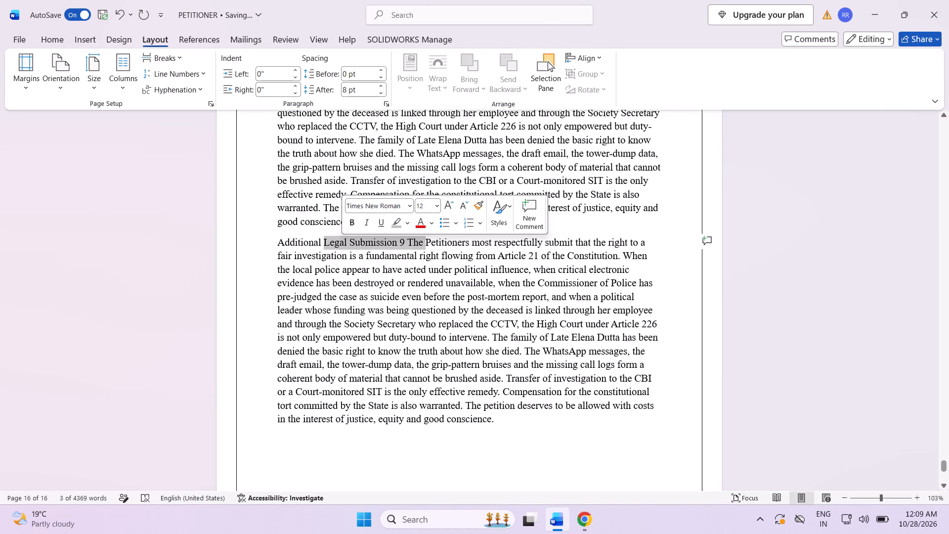
click(578, 233)
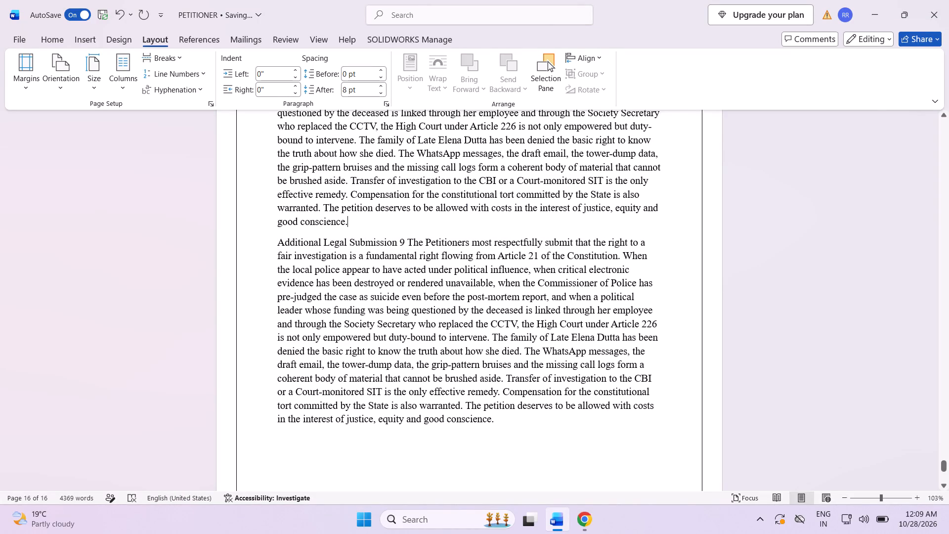
drag(406, 242, 287, 251)
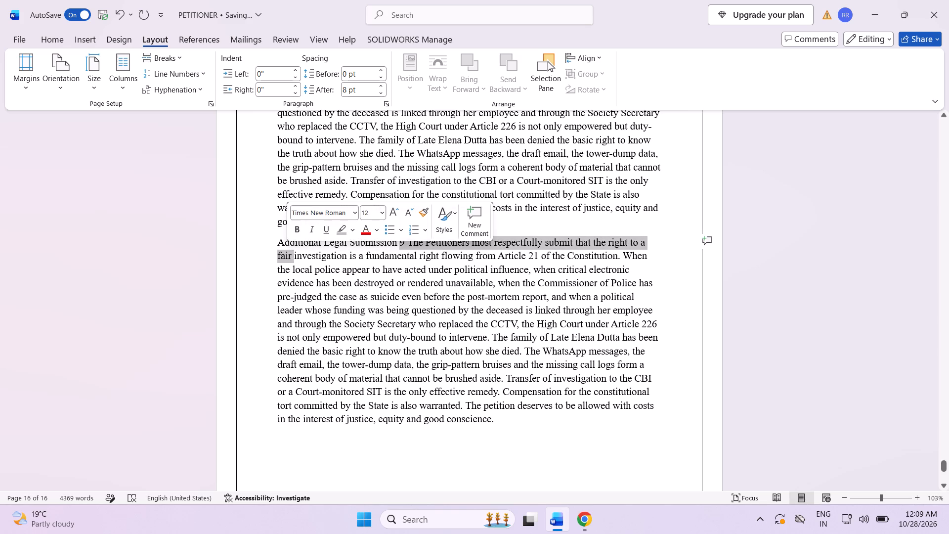
click(517, 222)
drag(403, 241, 283, 241)
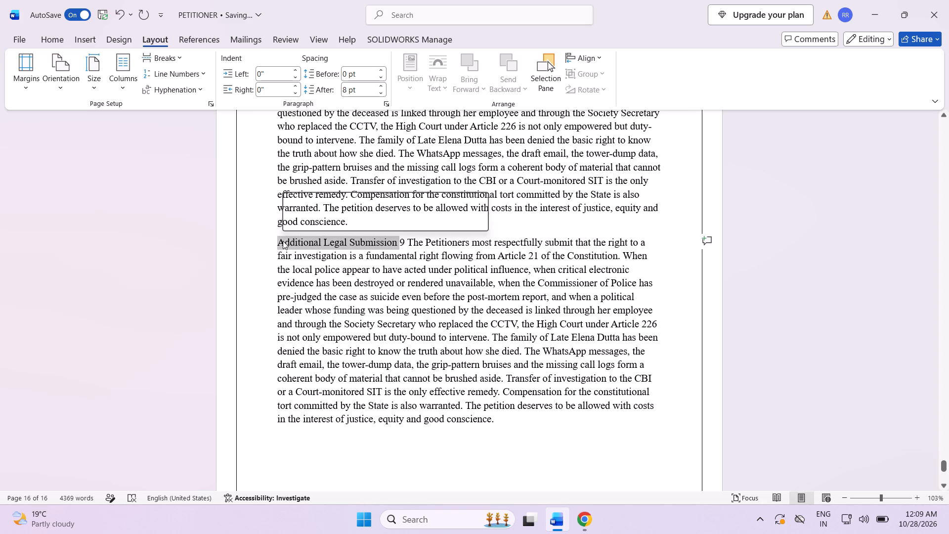
click(260, 248)
click(196, 294)
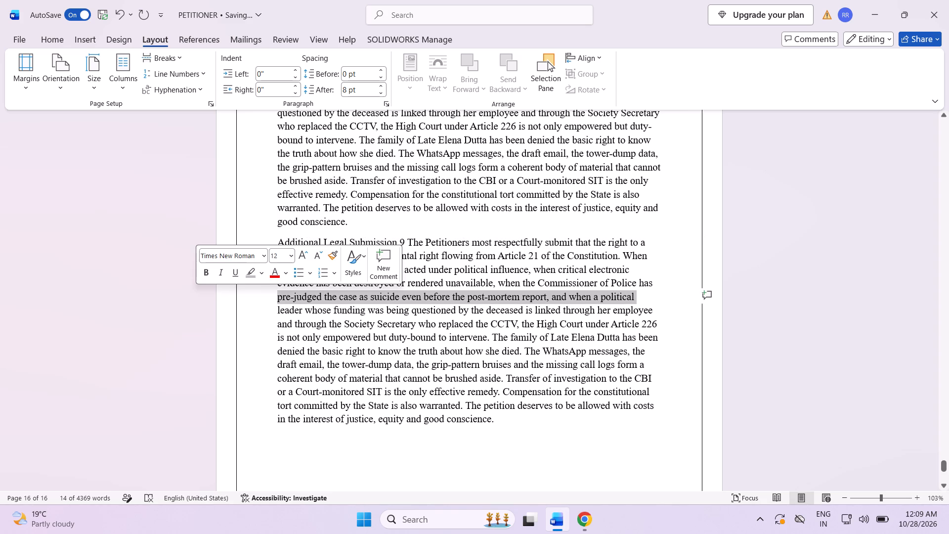
drag(360, 440, 333, 403)
drag(272, 239, 404, 241)
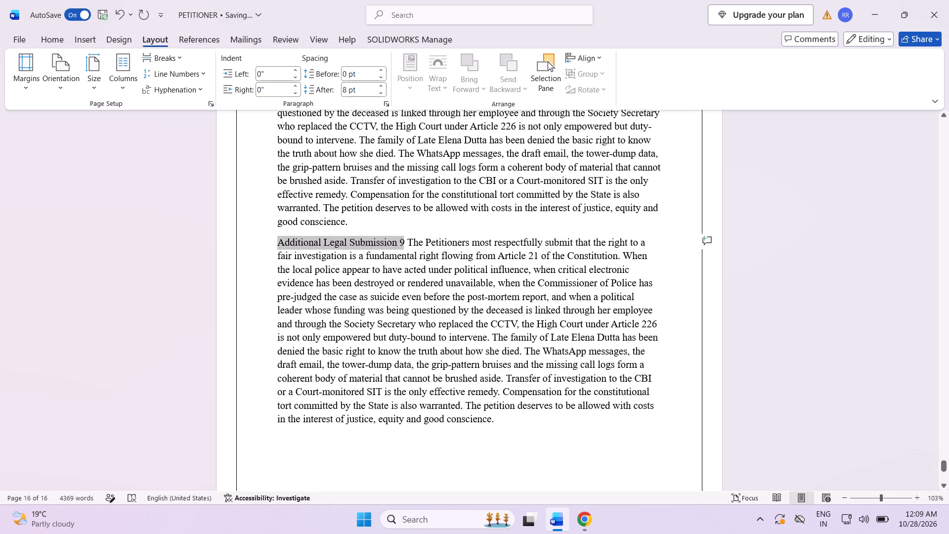
drag(404, 241, 407, 241)
click(416, 221)
click(444, 222)
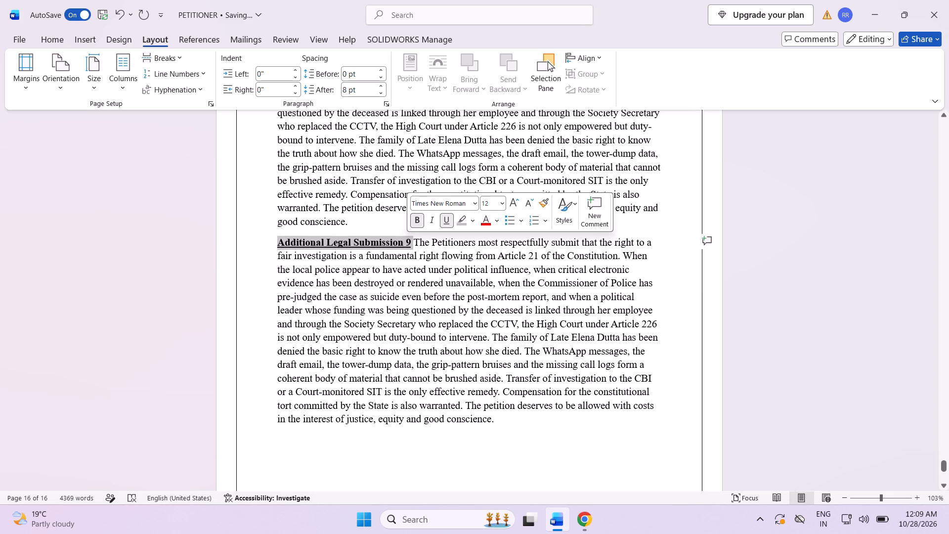
click(445, 249)
Break the paragraph after "Additional Legal Submission 9" so the body starts on its own line, and add five leading spaces.
click(413, 239)
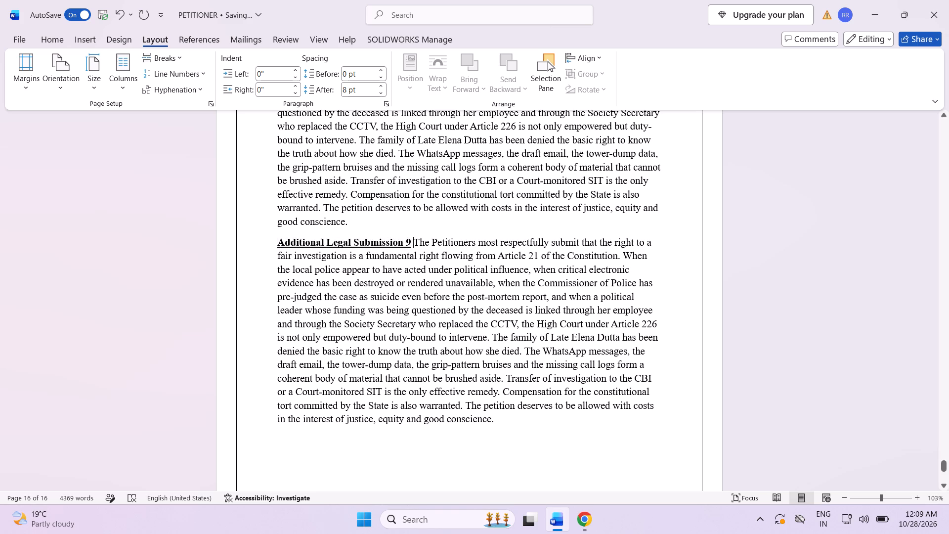
key(space)
key(Return)
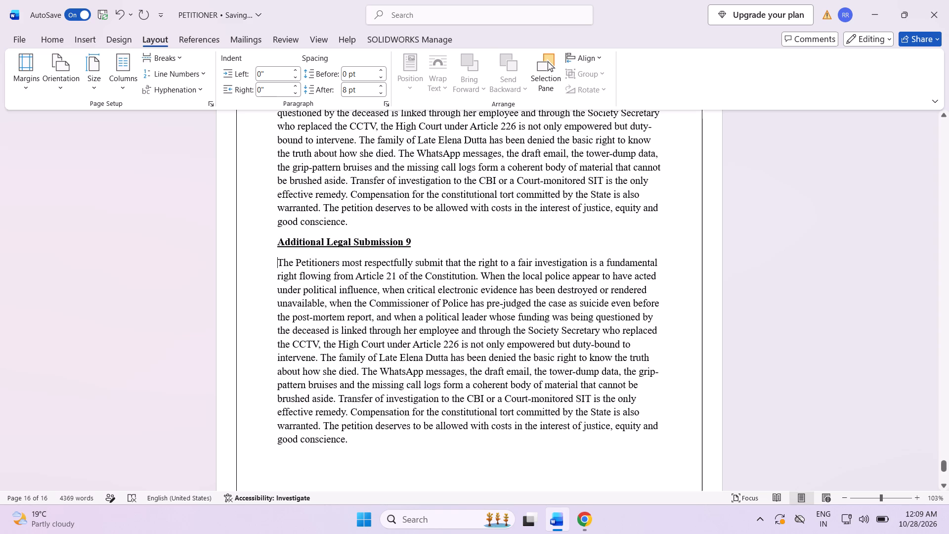
key(space)
key(space)
key(space)
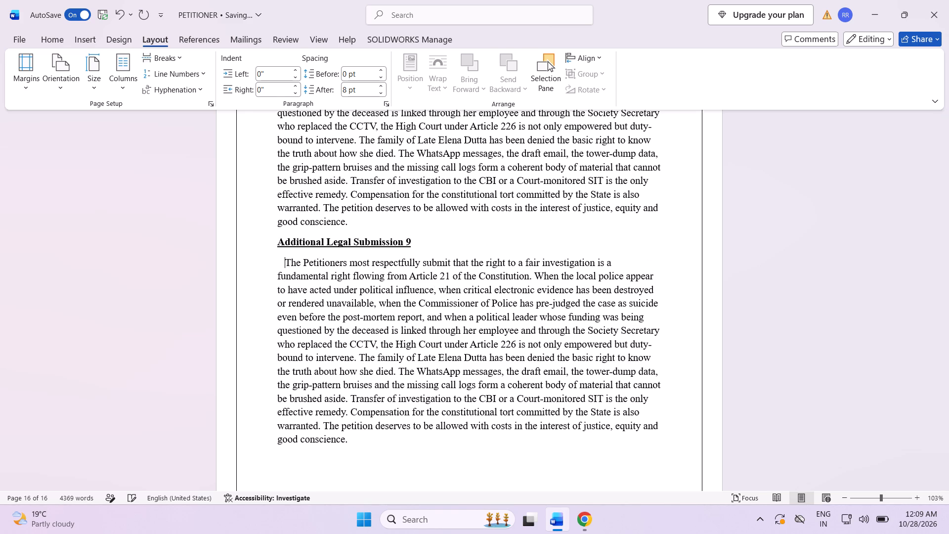
key(space)
key(space)
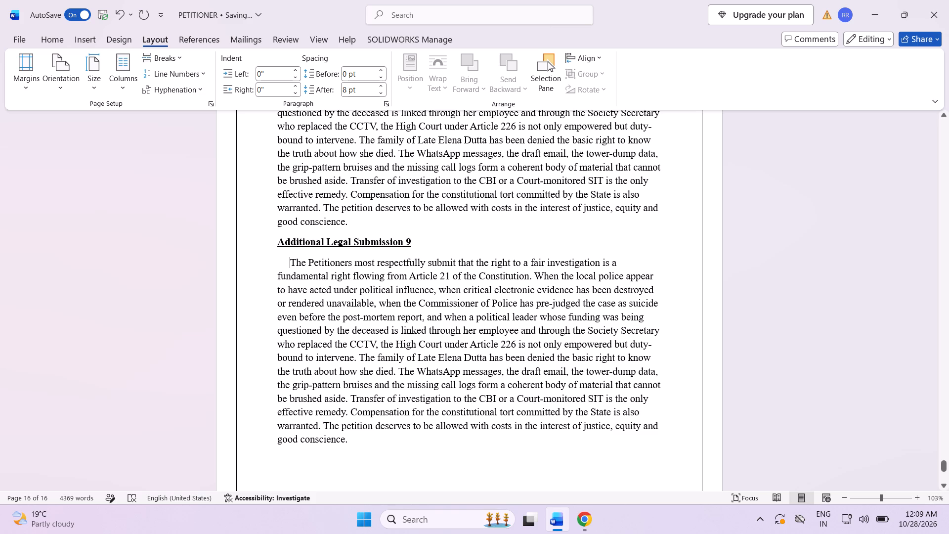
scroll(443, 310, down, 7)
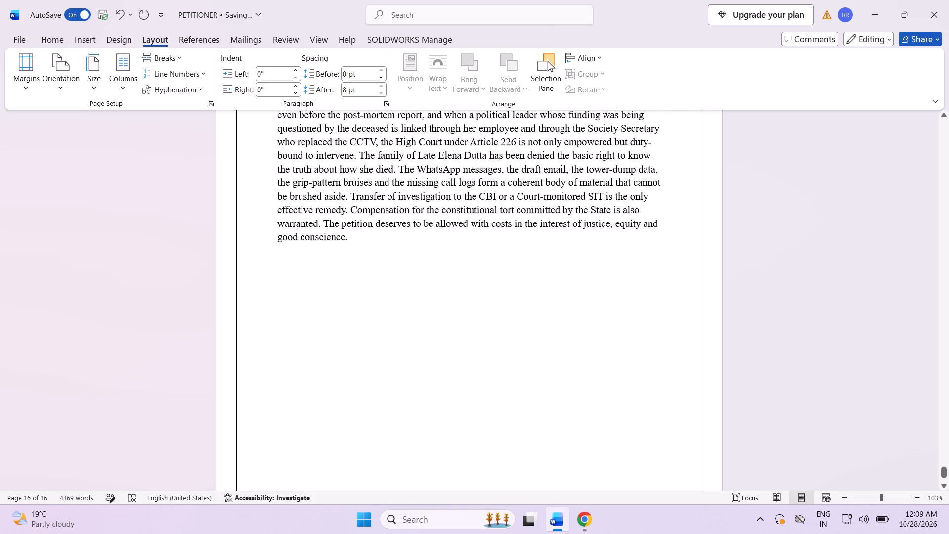
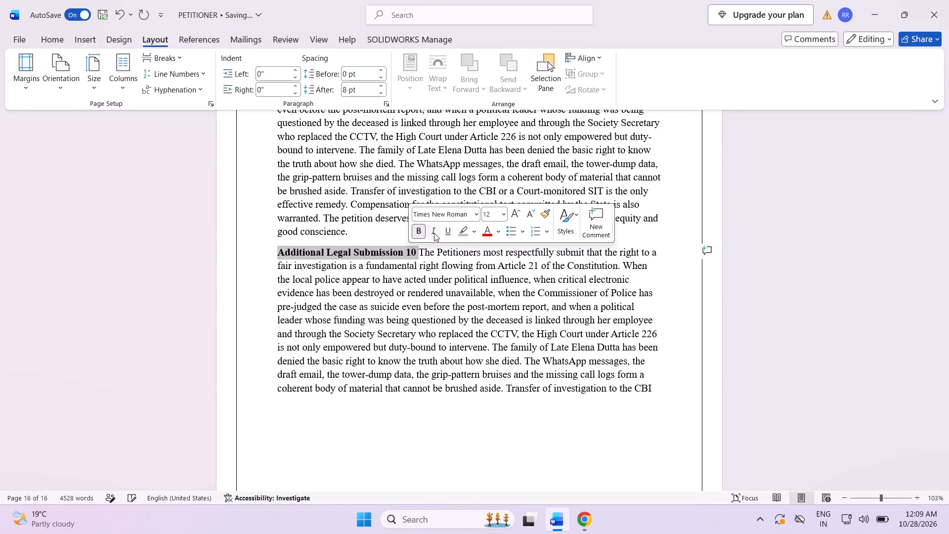
Underline the bold heading "Additional Legal Submission 10".
click(450, 229)
Break the paragraph after "Additional Legal Submission 10" so the body text starts on its own line.
click(418, 250)
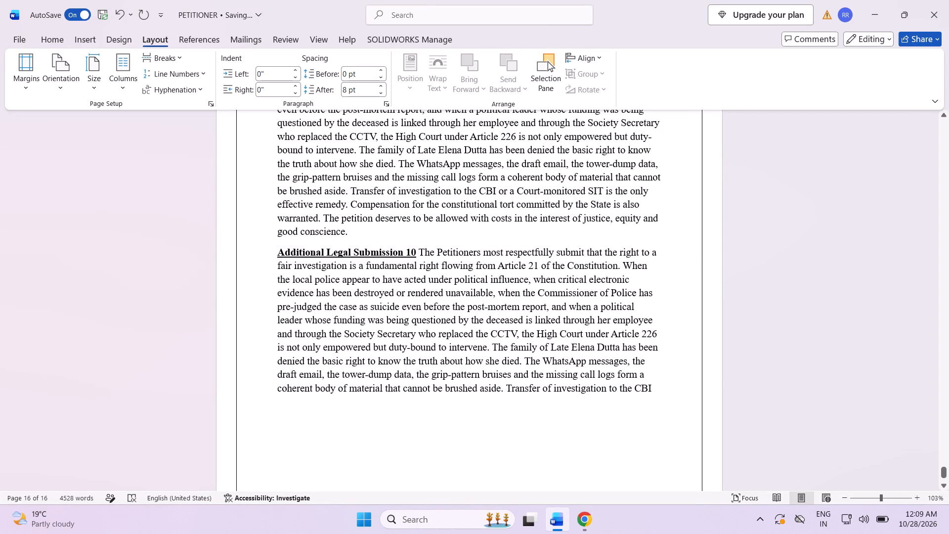
key(Return)
scroll(452, 290, down, 3)
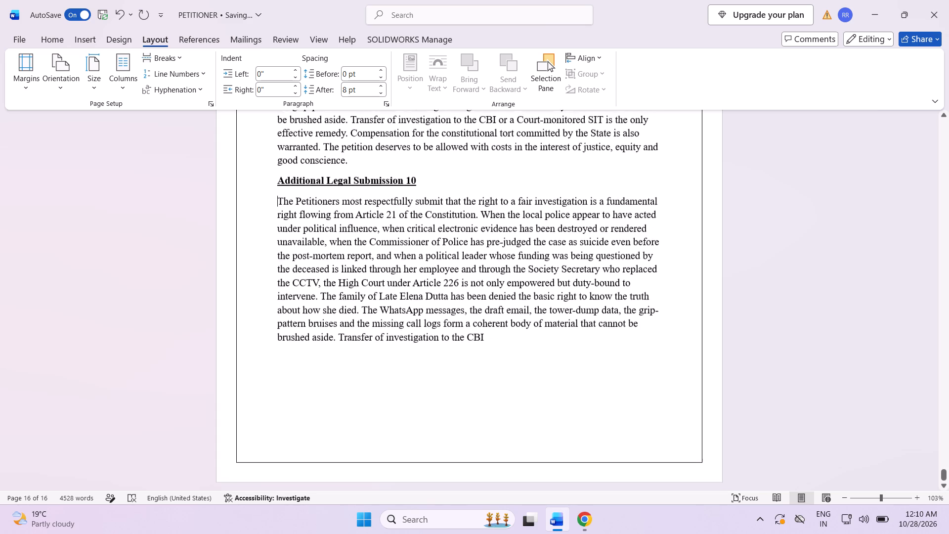
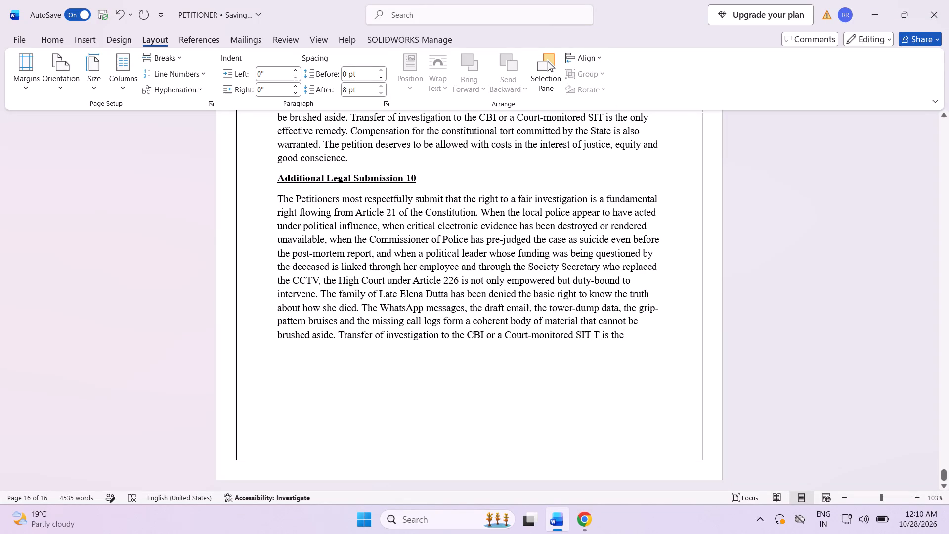
Delete the stray "T" after "Court-monitored SIT" in the last line of the body text under "Additional Legal Submission 10".
click(597, 333)
key(BackSpace)
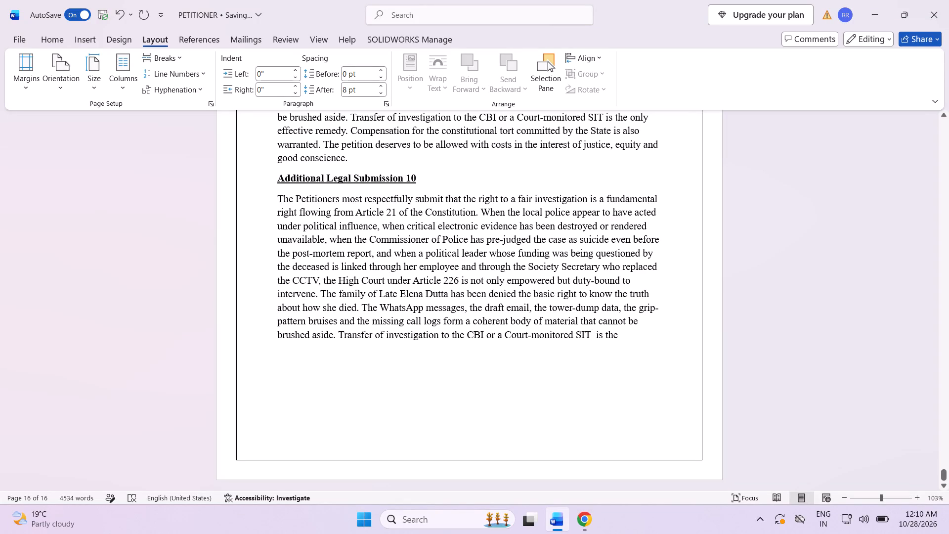
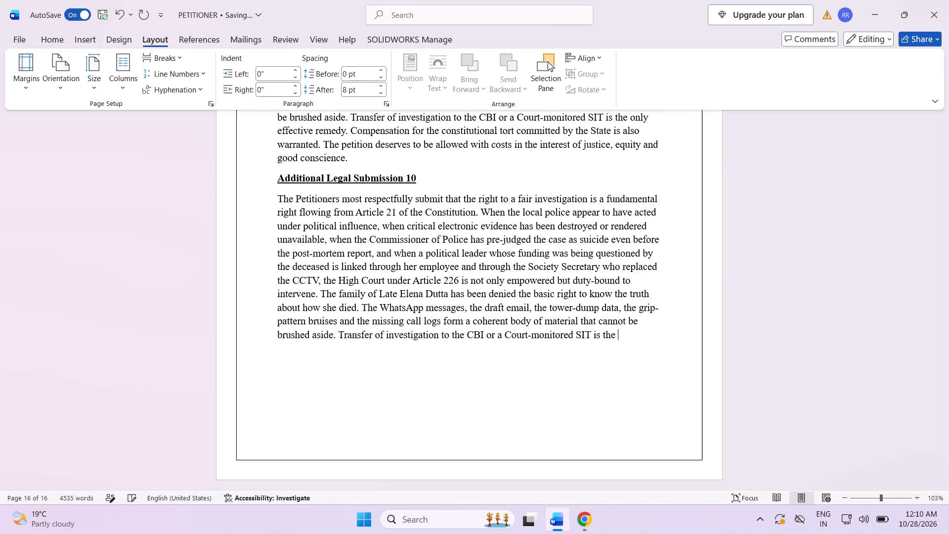
Add the word "only" at the end of the last sentence under "Additional Legal Submission 10".
text(only)
Insert four paragraph breaks after the final word "only" under "Additional Legal Submission 10" to continue onto a new page.
scroll(651, 386, down, 2)
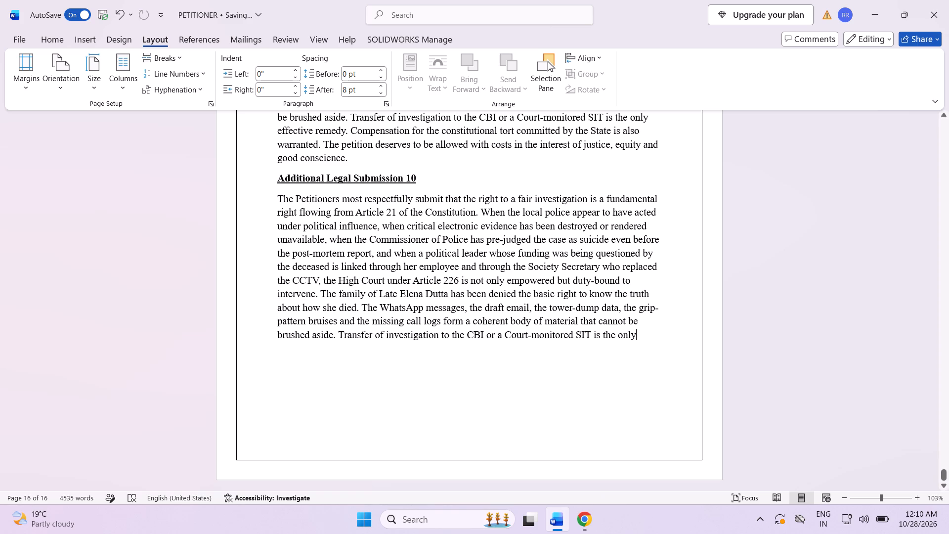
click(280, 351)
click(635, 334)
key(Return)
key(Return)
key(Return)
key(Return)
Open the paper size choices with the insertion point on the new blank last page.
scroll(645, 394, down, 5)
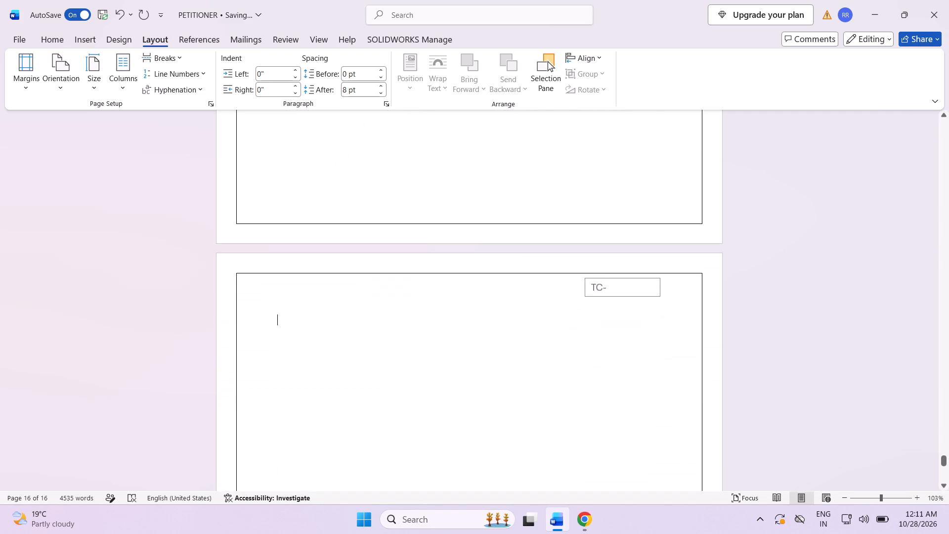
click(88, 72)
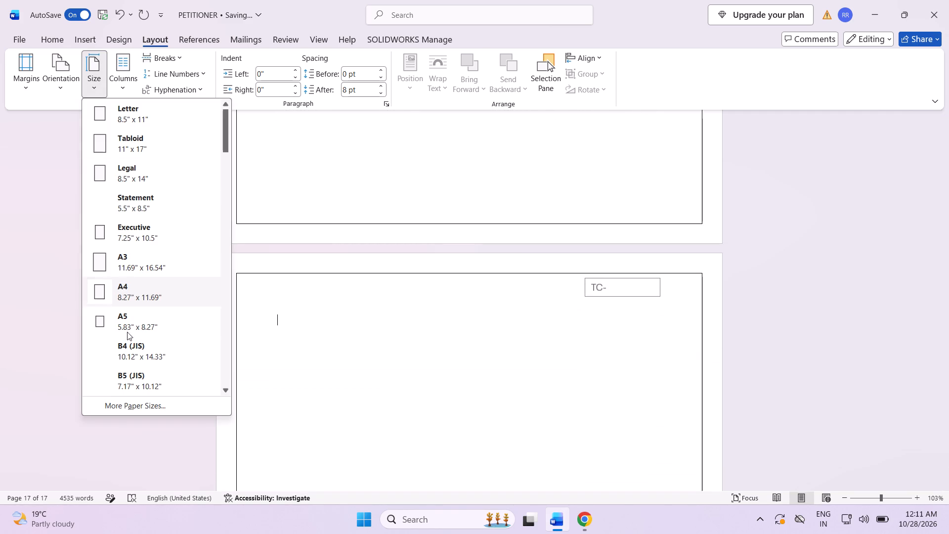
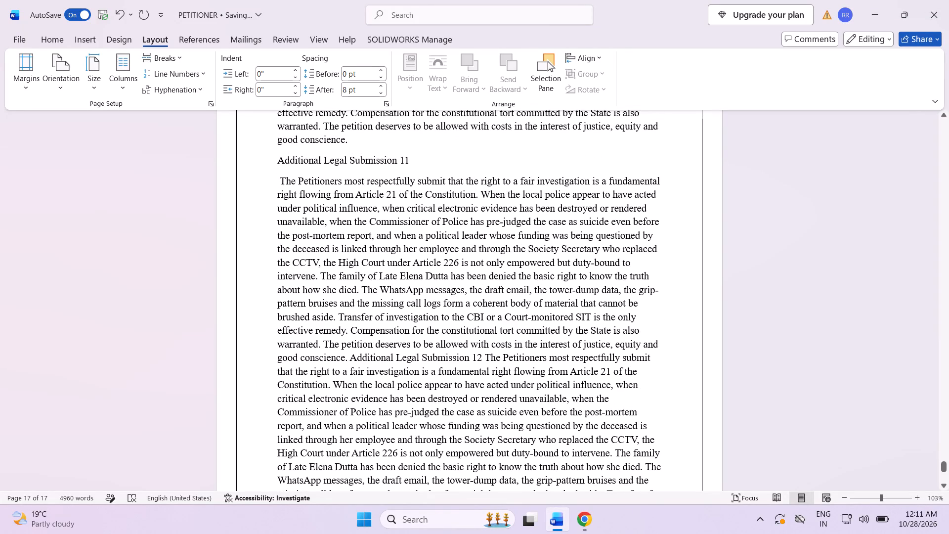
Separate "Additional Legal Submission 12" from the surrounding body text so that it stands as a heading on its own line.
click(351, 356)
key(Return)
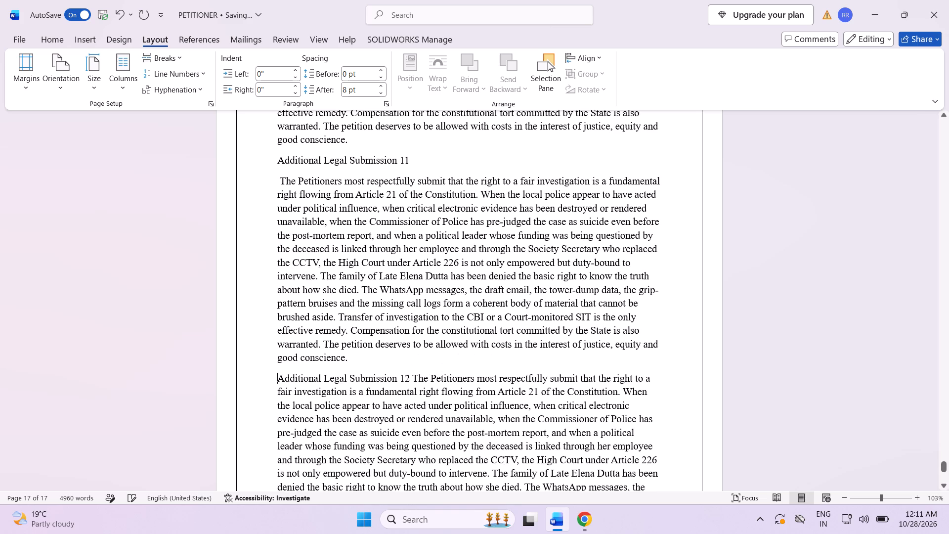
click(409, 381)
key(Return)
Make the headings "Additional Legal Submission 11" and "Additional Legal Submission 12" bold and underlined.
drag(279, 163, 415, 166)
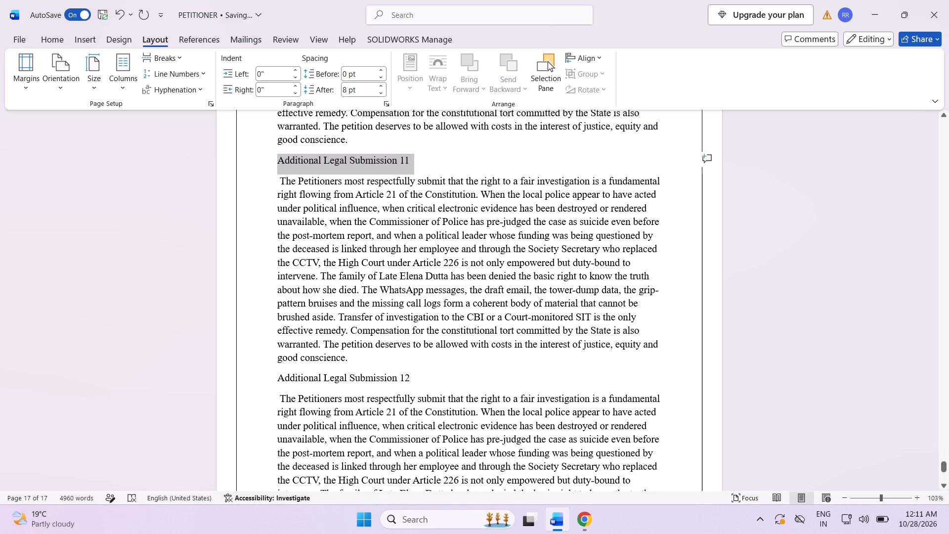
drag(415, 166, 421, 164)
click(424, 144)
click(455, 145)
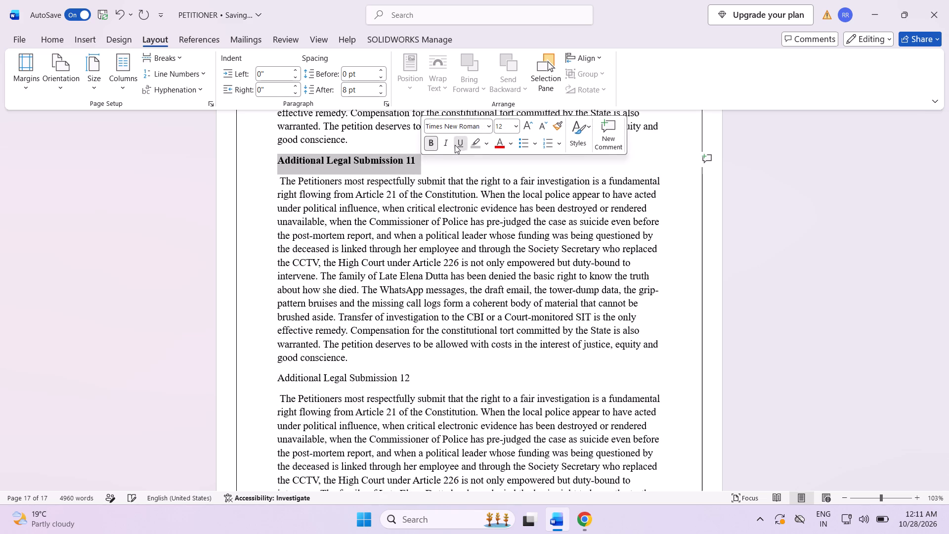
drag(273, 379, 430, 374)
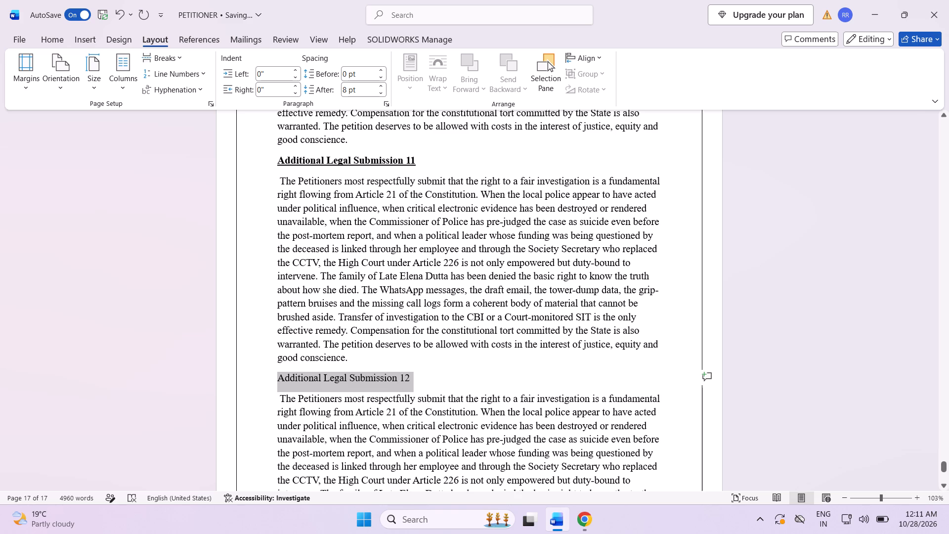
drag(430, 374, 430, 373)
click(437, 356)
click(472, 355)
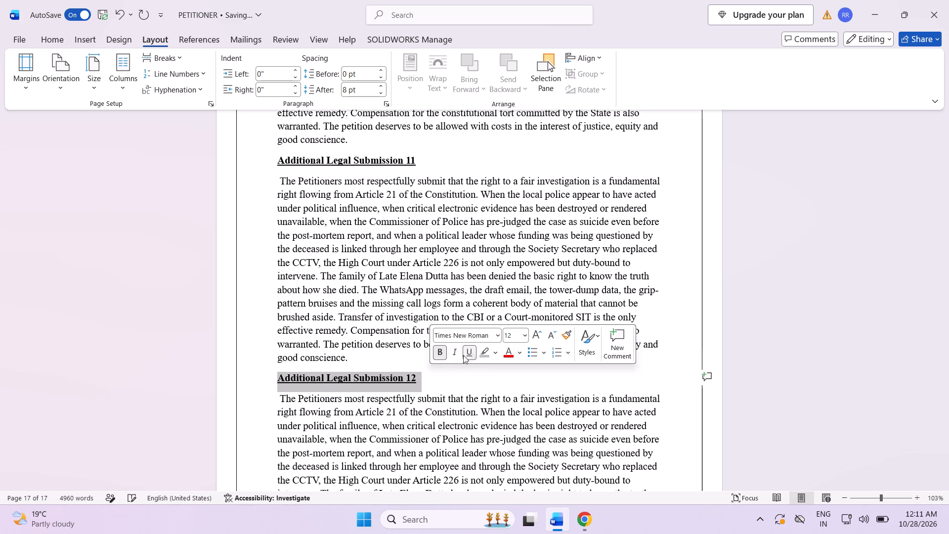
Place the insertion point after "good conscience." at the end of the paragraph under "Additional Legal Submission 12".
scroll(450, 357, down, 6)
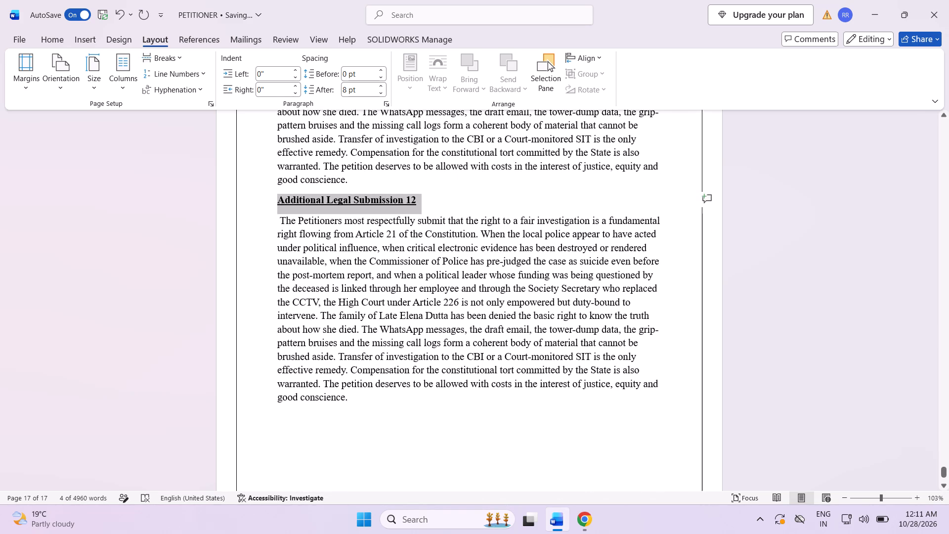
scroll(307, 417, down, 2)
click(366, 338)
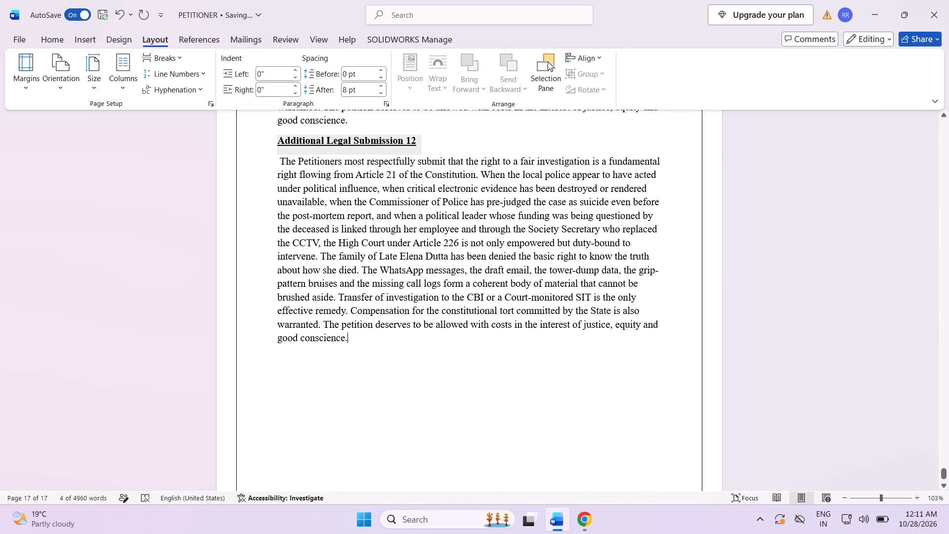
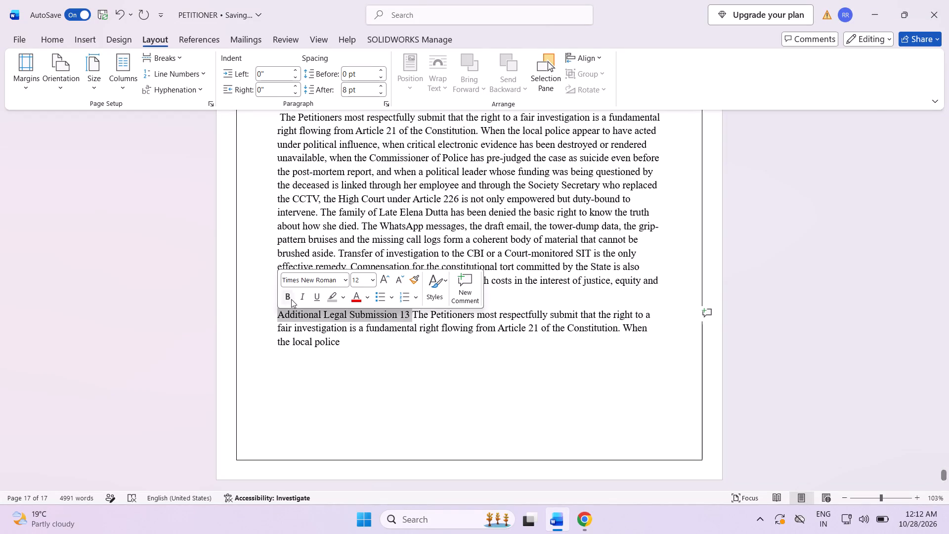
Make the selected heading "Additional Legal Submission 13" bold and underlined.
click(288, 297)
click(317, 294)
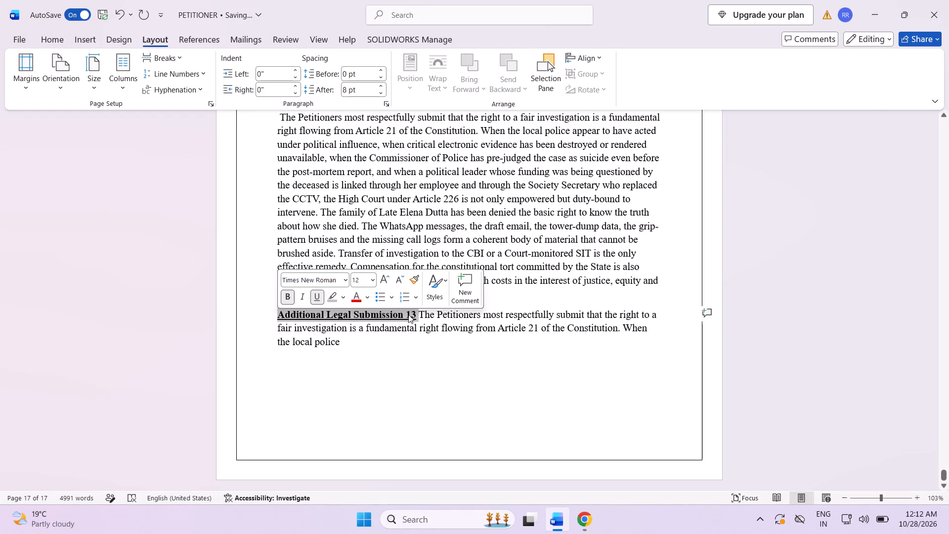
Move the body text following "Additional Legal Submission 13" into its own paragraph below the heading, indented with four spaces.
click(413, 312)
drag(420, 312, 423, 322)
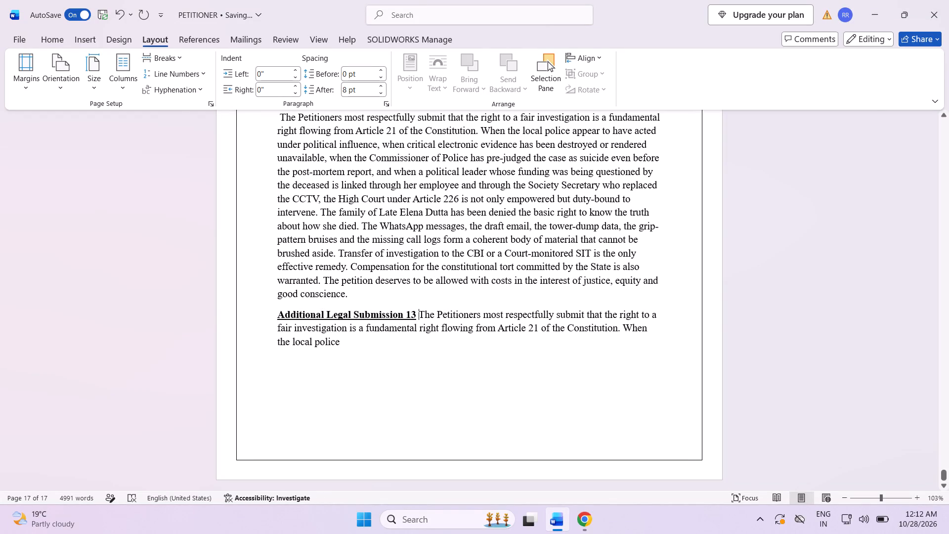
key(Return)
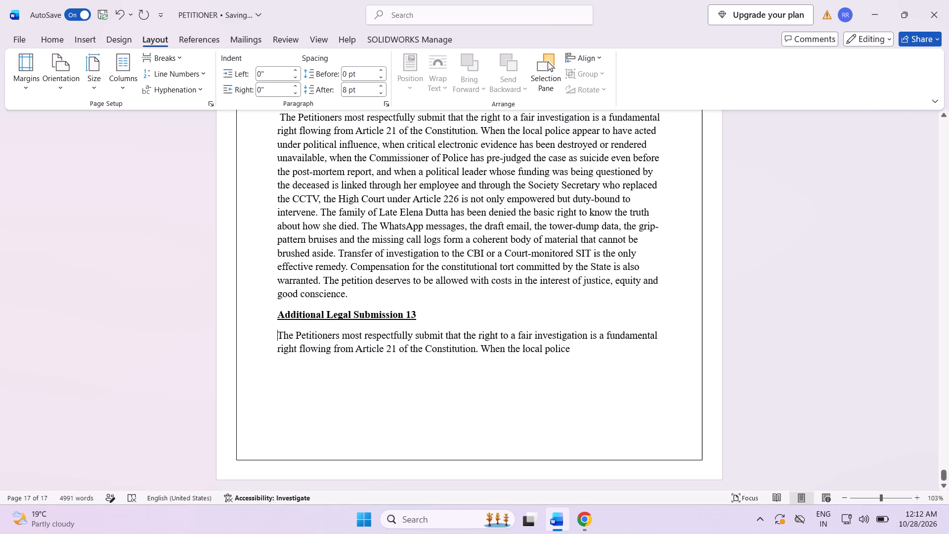
key(space)
key(space)
key(space)
key(space)
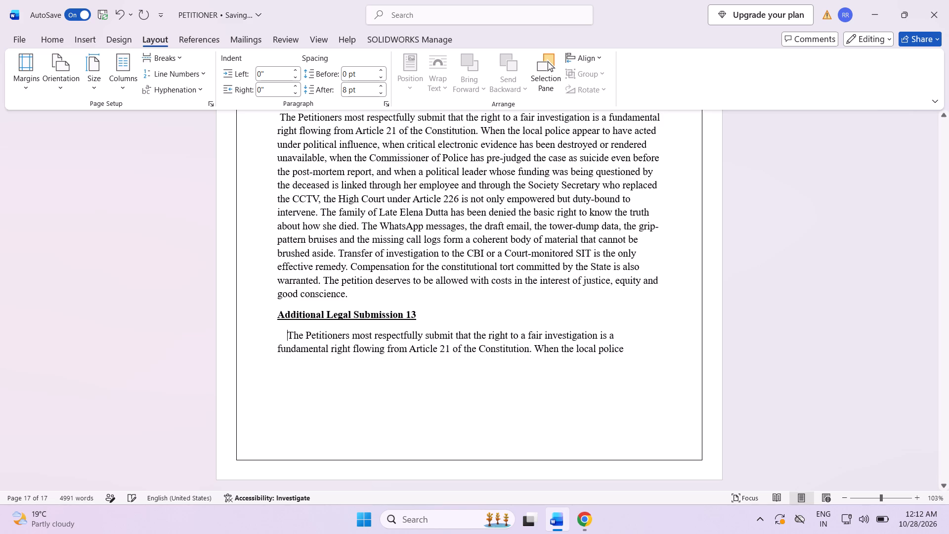
Add four empty paragraphs after the document's closing words "When the local police" to continue onto a new page.
drag(284, 329, 618, 354)
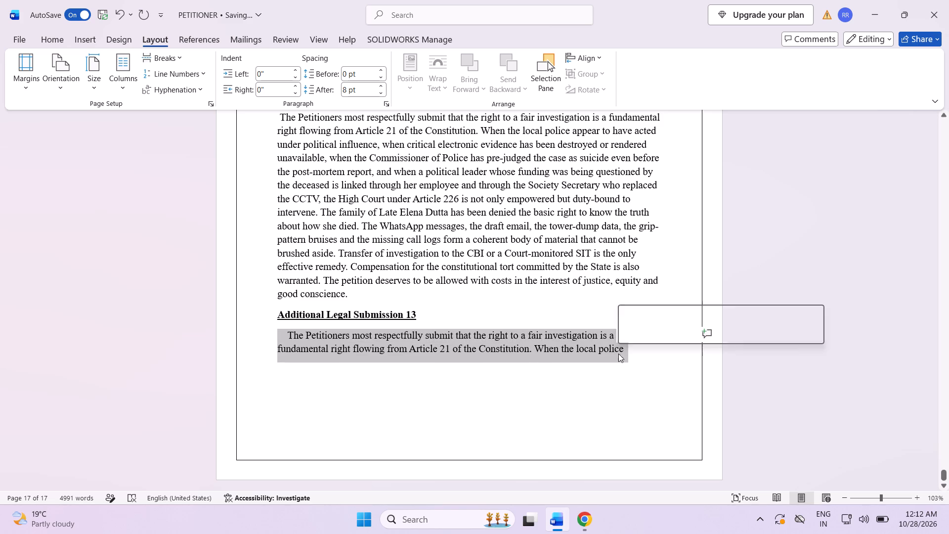
click(627, 429)
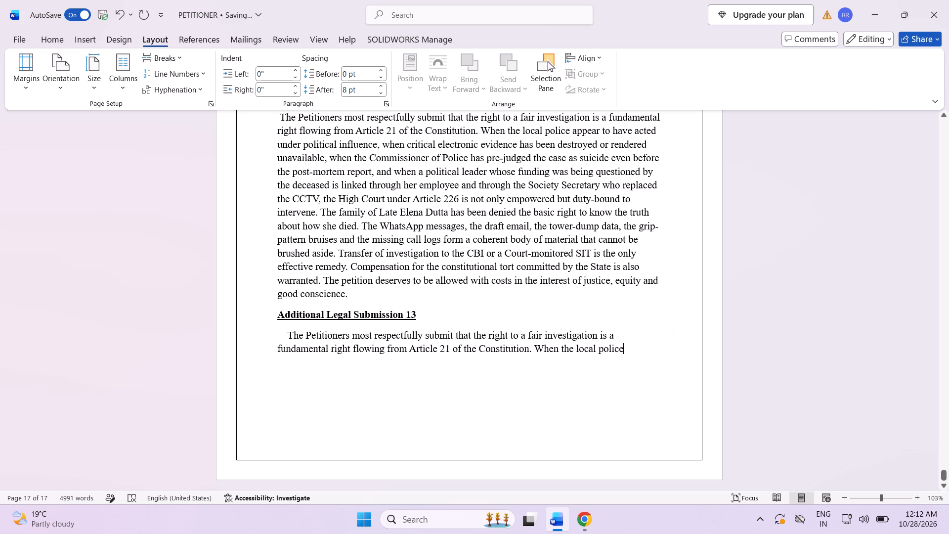
scroll(211, 339, down, 5)
key(Return)
key(Return)
key(Return)
key(Return)
scroll(655, 352, down, 5)
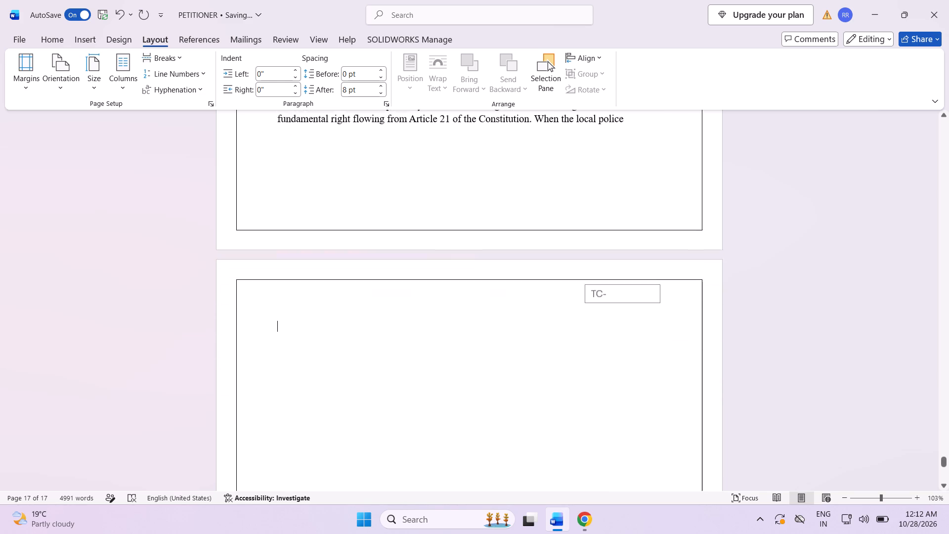
Open the paper size choices for the document.
click(90, 64)
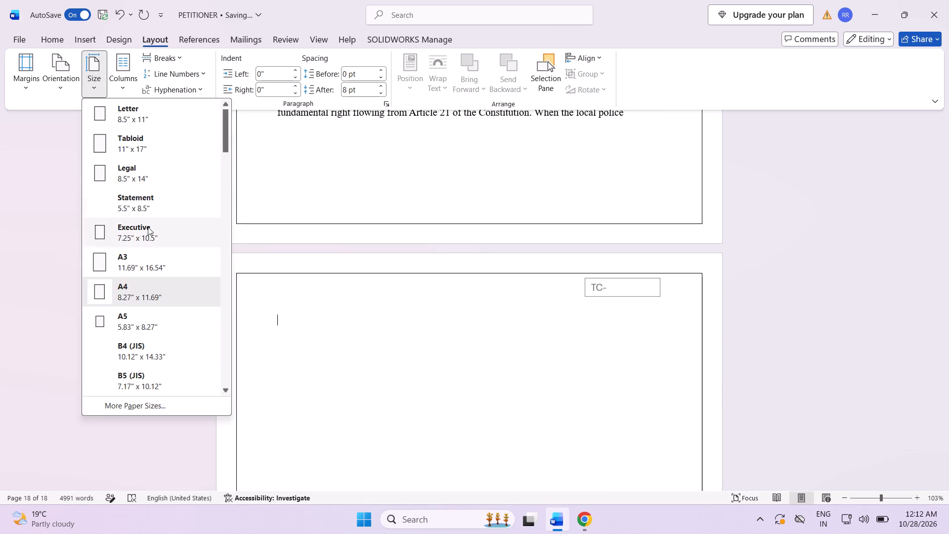
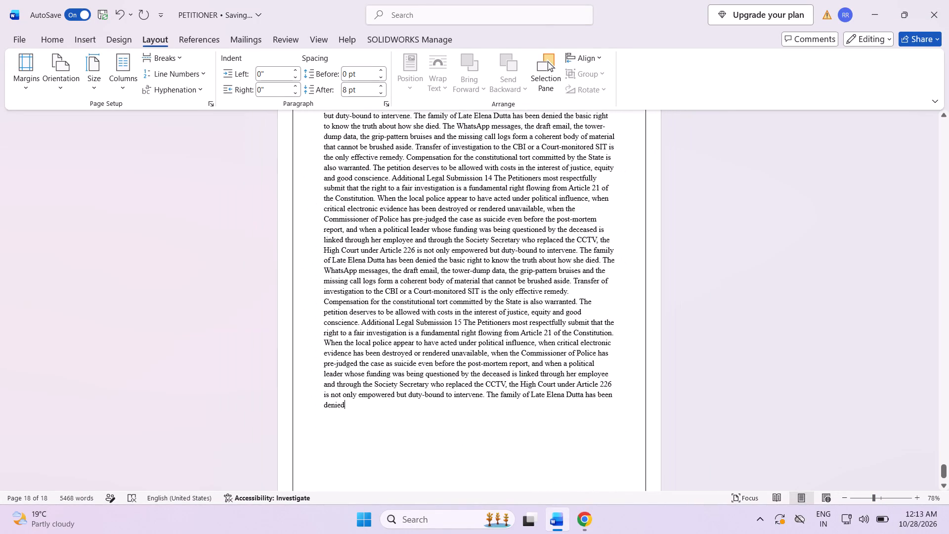
Place the heading "Additional Legal Submission 14" on its own line, separate from the preceding text and its body paragraph.
scroll(690, 383, up, 4)
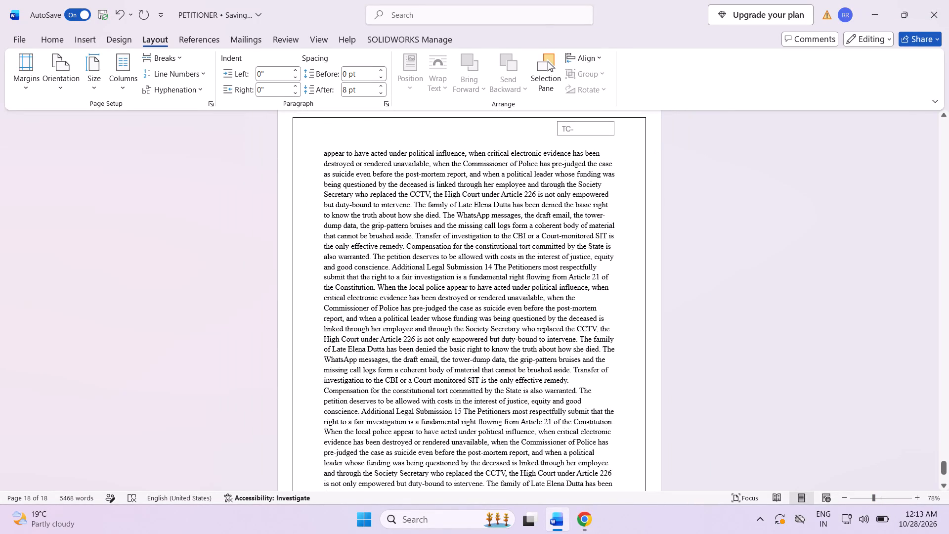
click(390, 267)
key(Return)
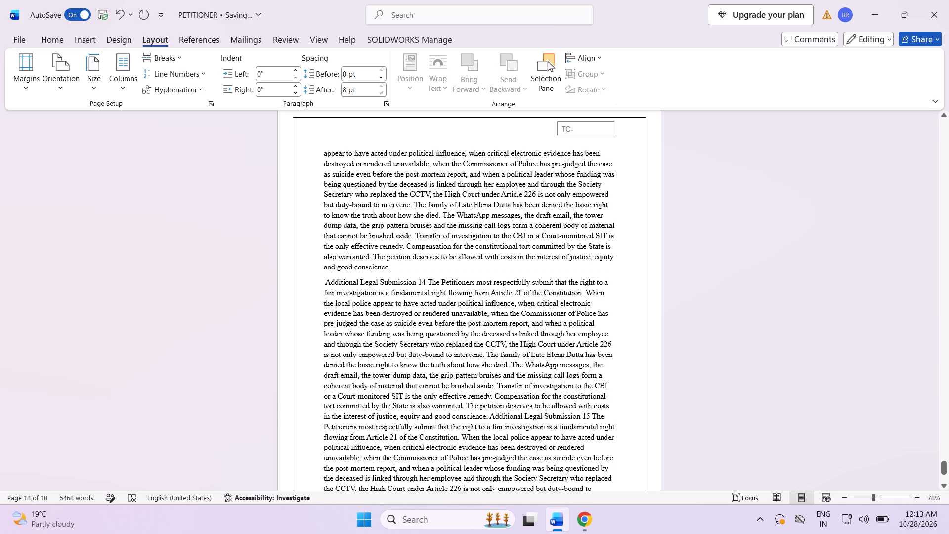
click(427, 284)
key(Return)
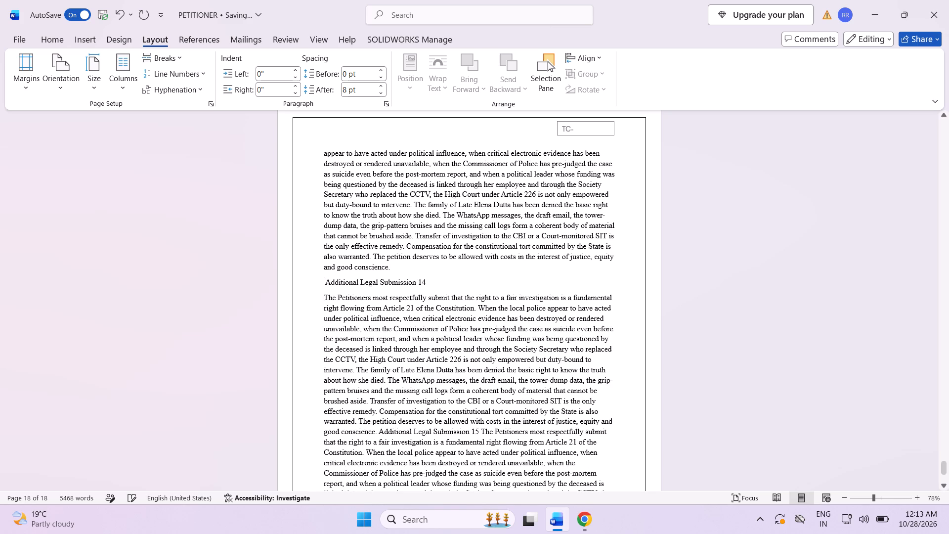
Place the heading "Additional Legal Submission 15" on its own line, with its body text in a paragraph below.
click(377, 432)
key(Return)
click(424, 449)
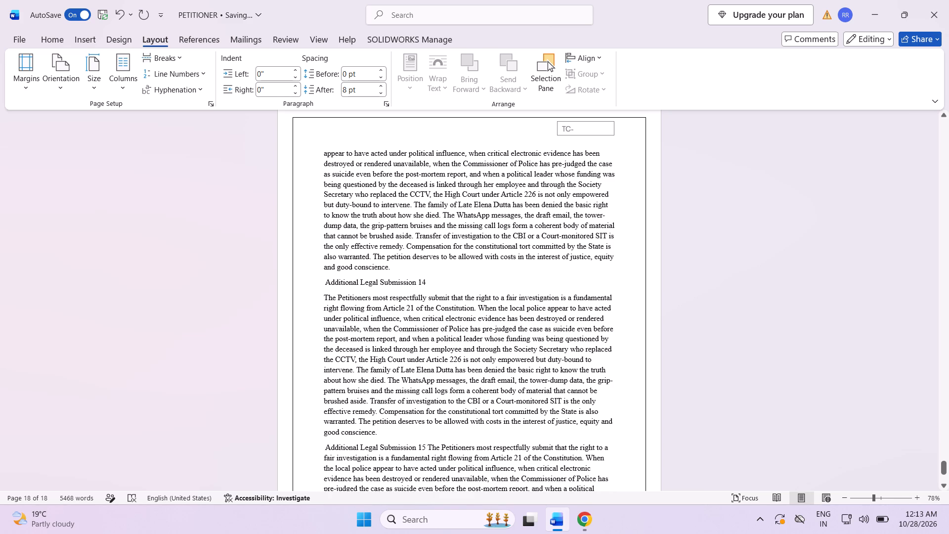
key(Return)
scroll(431, 447, down, 5)
scroll(428, 443, up, 1)
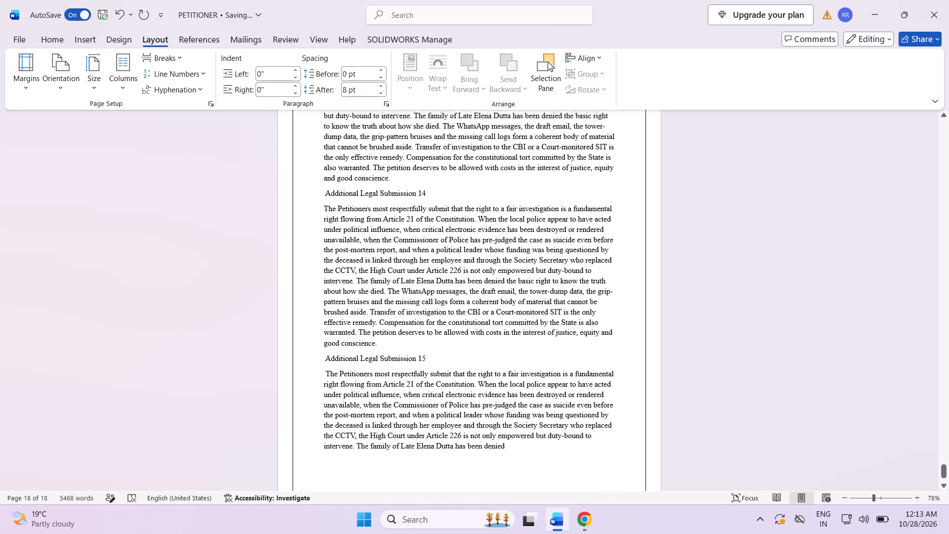
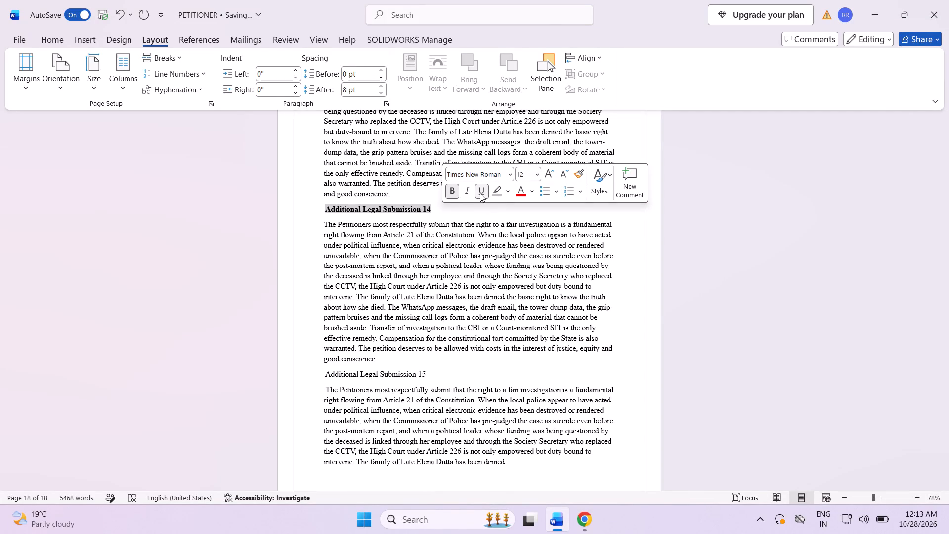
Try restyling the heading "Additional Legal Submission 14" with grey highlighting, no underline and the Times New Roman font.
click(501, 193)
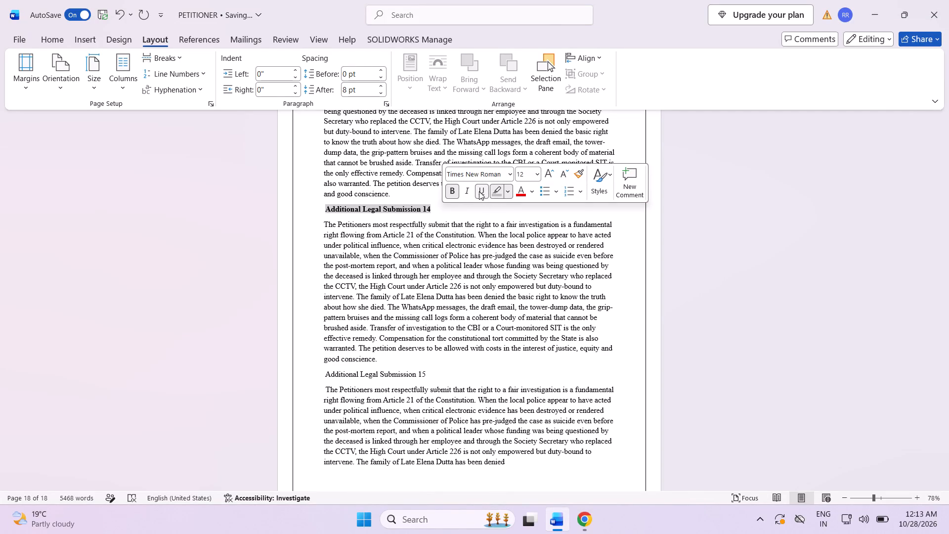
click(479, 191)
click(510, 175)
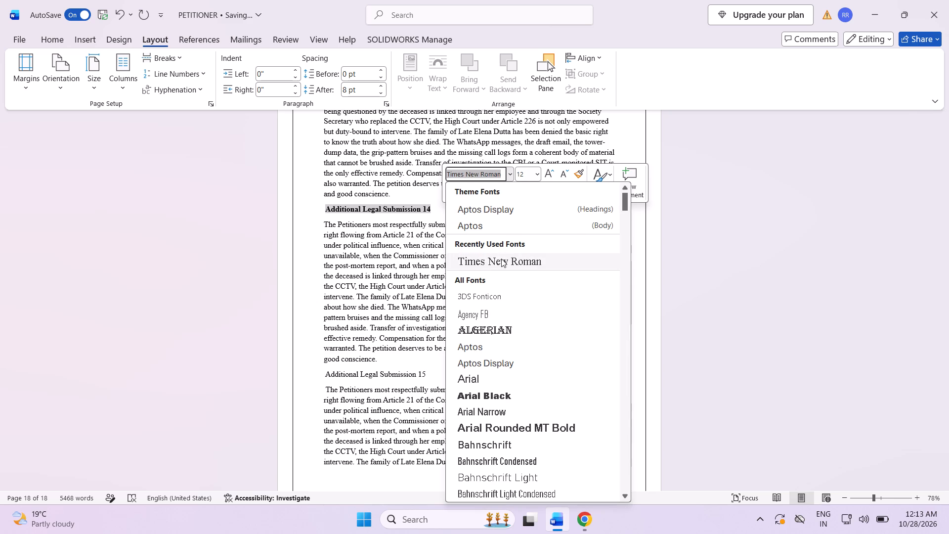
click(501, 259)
Make the heading "Additional Legal Submission 15" bold and underlined.
drag(323, 376, 341, 381)
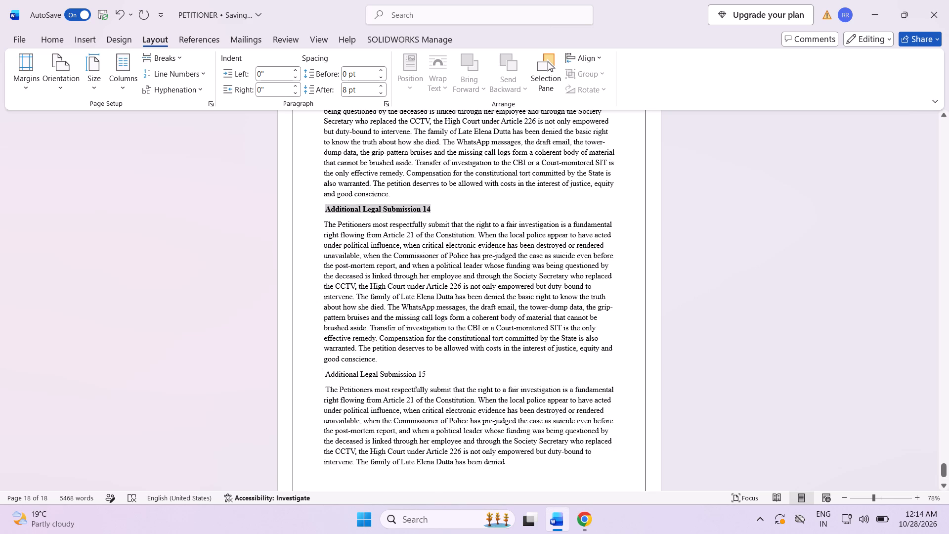
drag(341, 381, 432, 365)
drag(428, 370, 390, 379)
drag(390, 379, 330, 374)
click(341, 353)
click(367, 355)
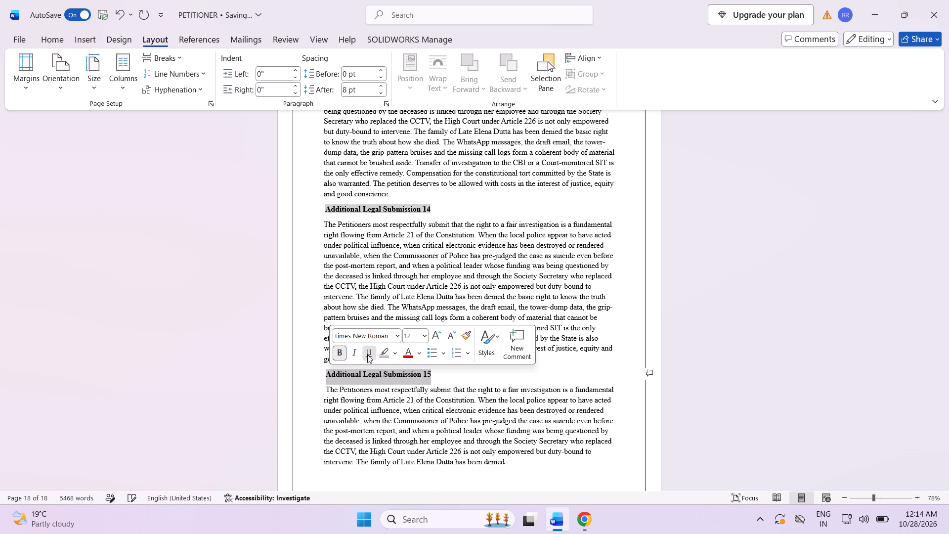
click(467, 373)
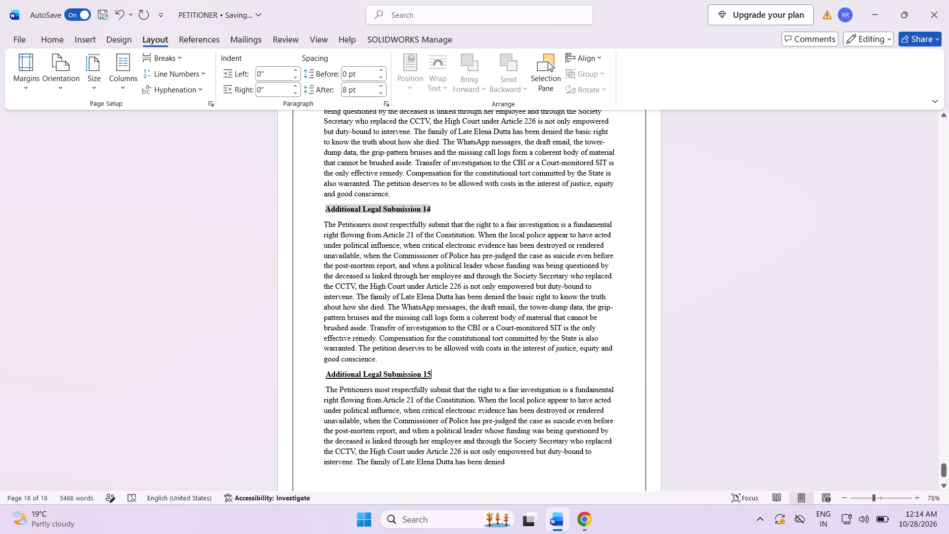
Remove the grey highlight from the heading "Additional Legal Submission 14" and underline it.
click(326, 219)
click(441, 211)
drag(435, 207, 395, 208)
drag(395, 208, 324, 207)
click(377, 185)
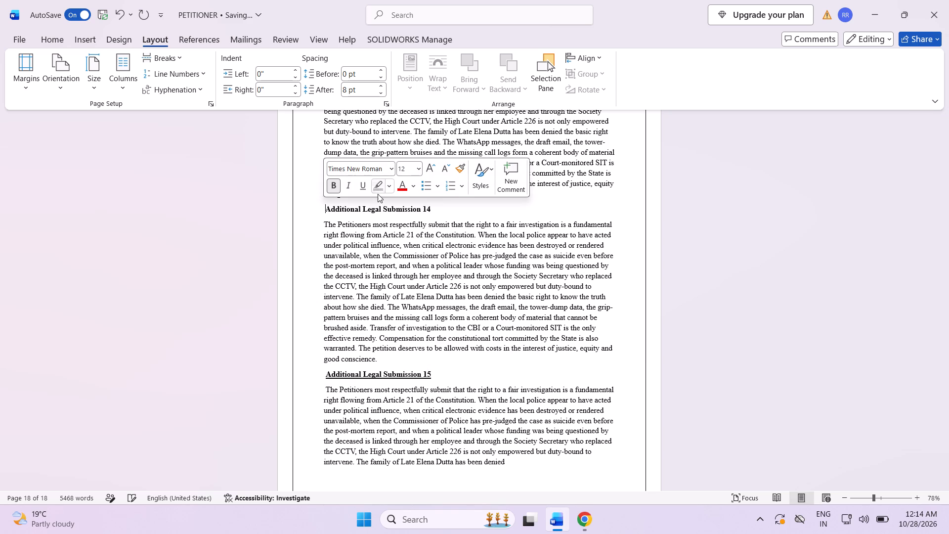
drag(437, 205, 342, 201)
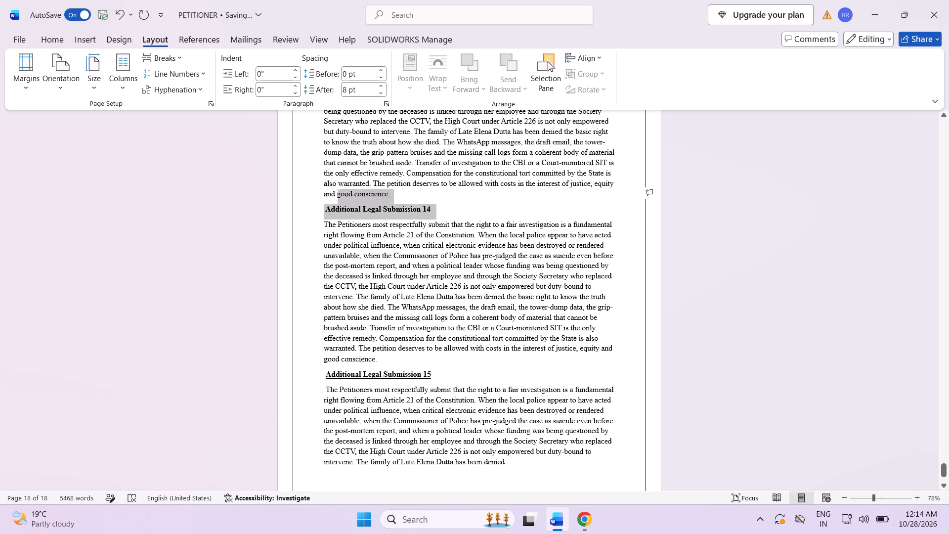
drag(342, 201, 330, 213)
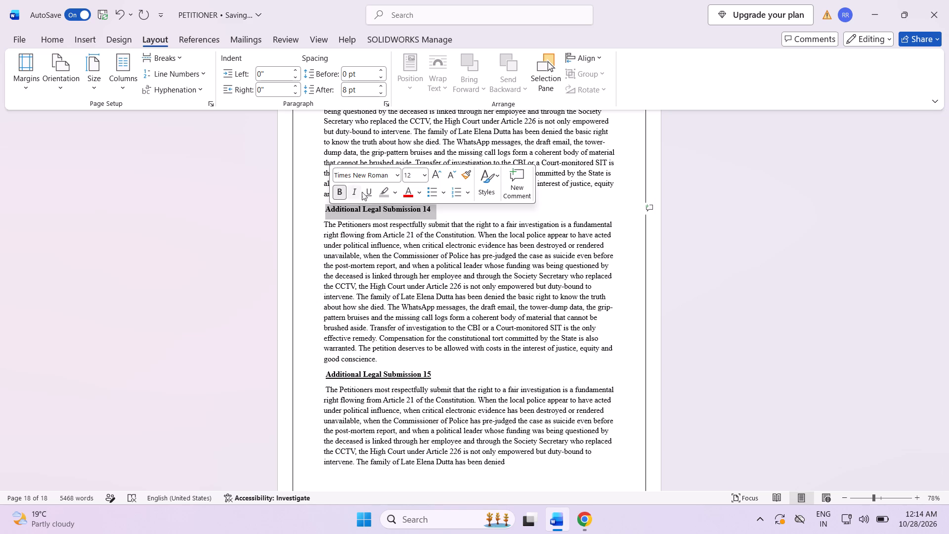
click(364, 191)
click(462, 211)
Review the layout from the cover page through the table of contents, statement of jurisdiction, statement of facts and list of issues.
scroll(438, 226, up, 2)
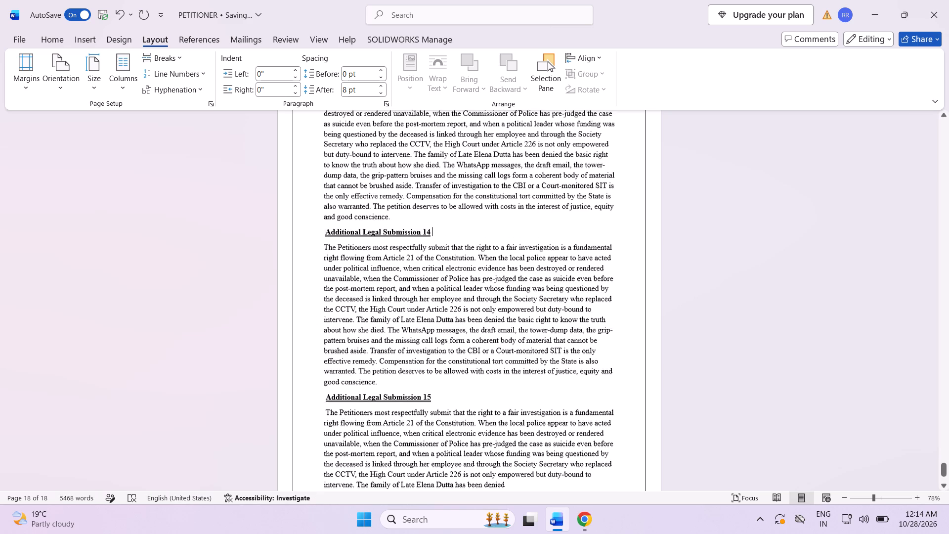
scroll(438, 226, up, 10)
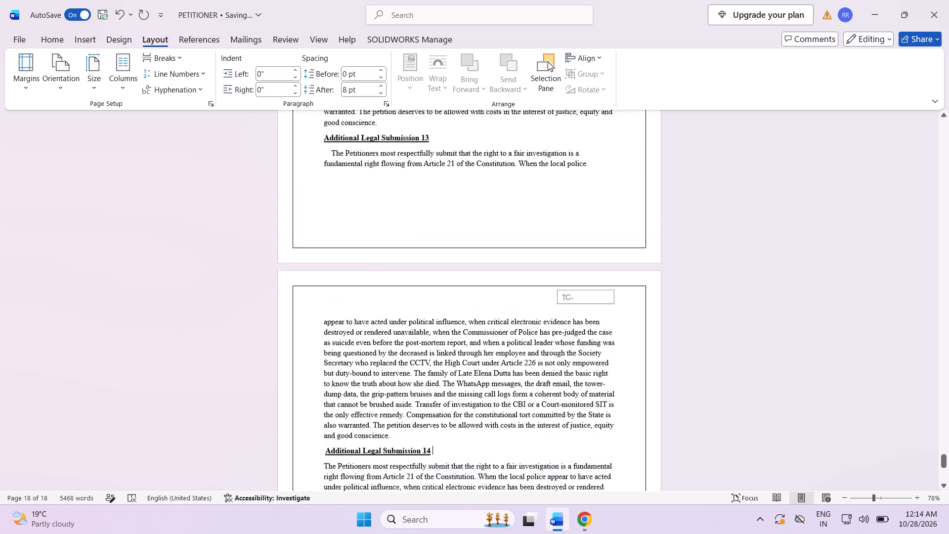
scroll(438, 226, up, 2)
click(945, 117)
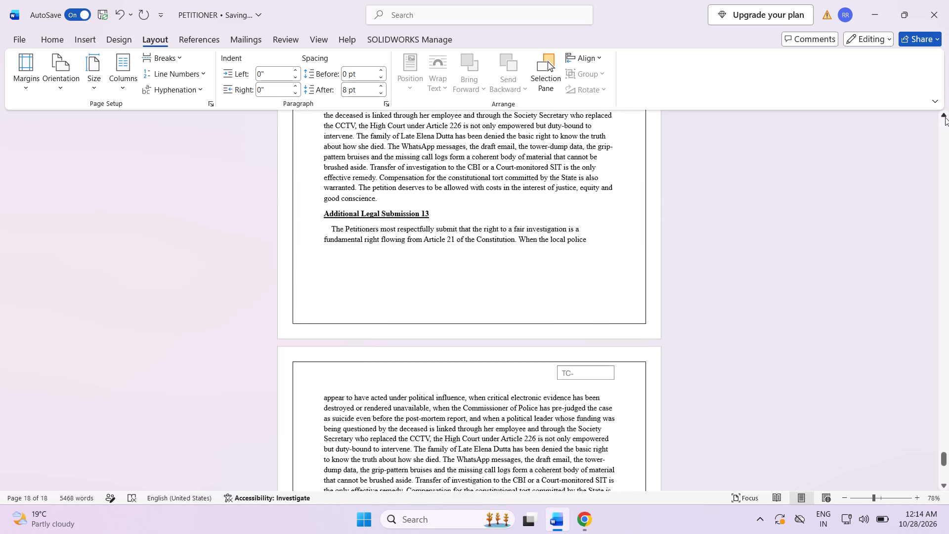
double_click(946, 122)
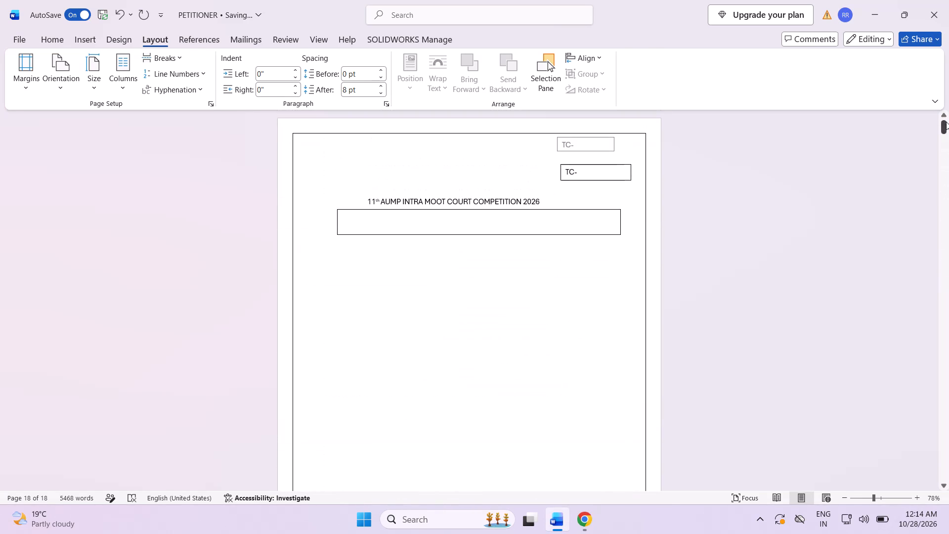
drag(947, 126, 948, 147)
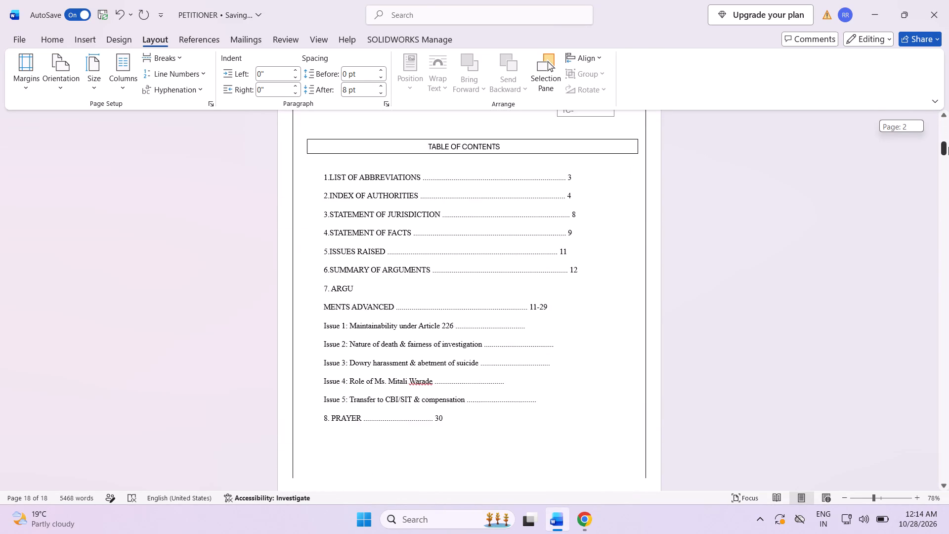
drag(948, 147, 948, 222)
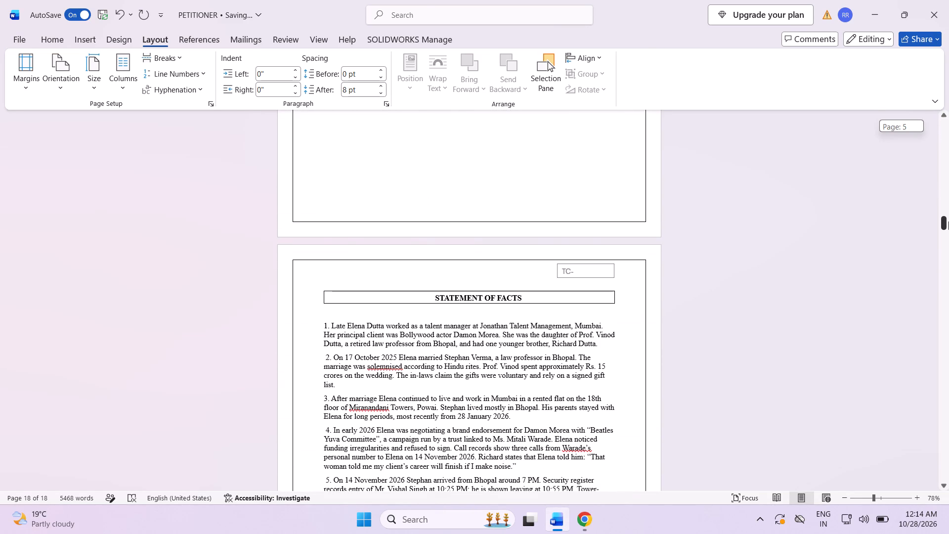
drag(948, 222, 940, 183)
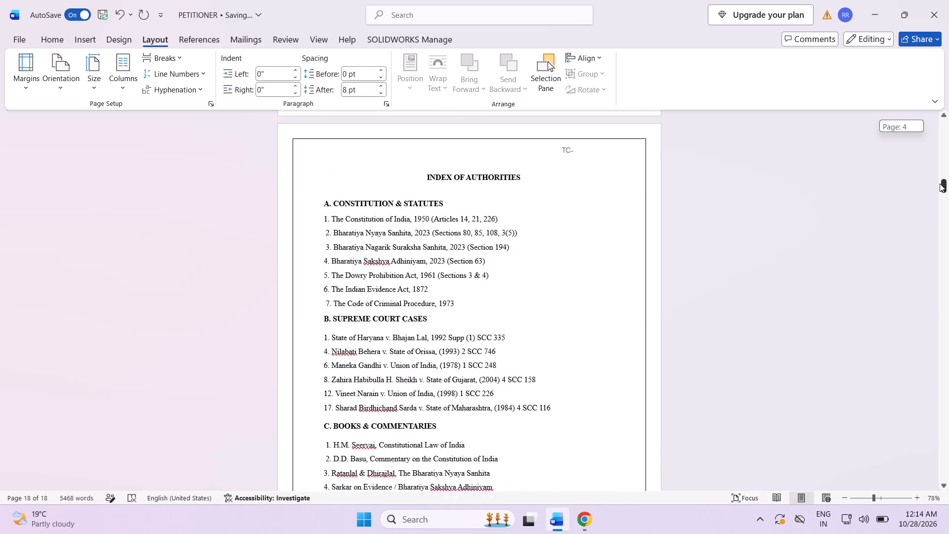
drag(940, 183, 943, 178)
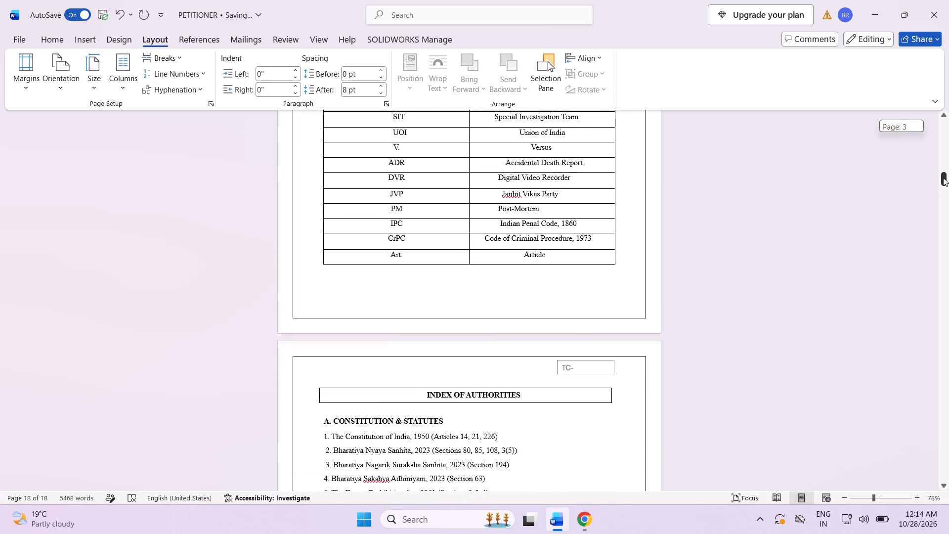
drag(943, 178, 944, 204)
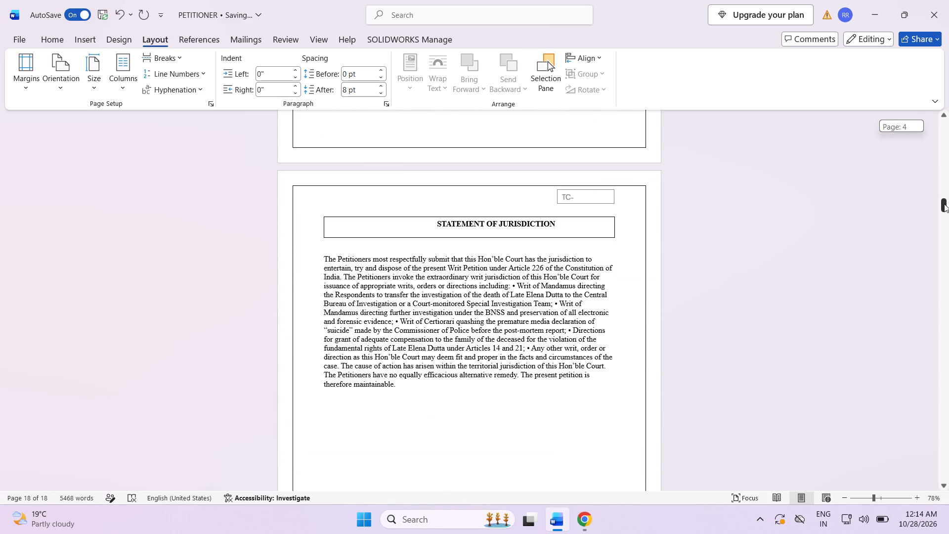
drag(944, 204, 944, 201)
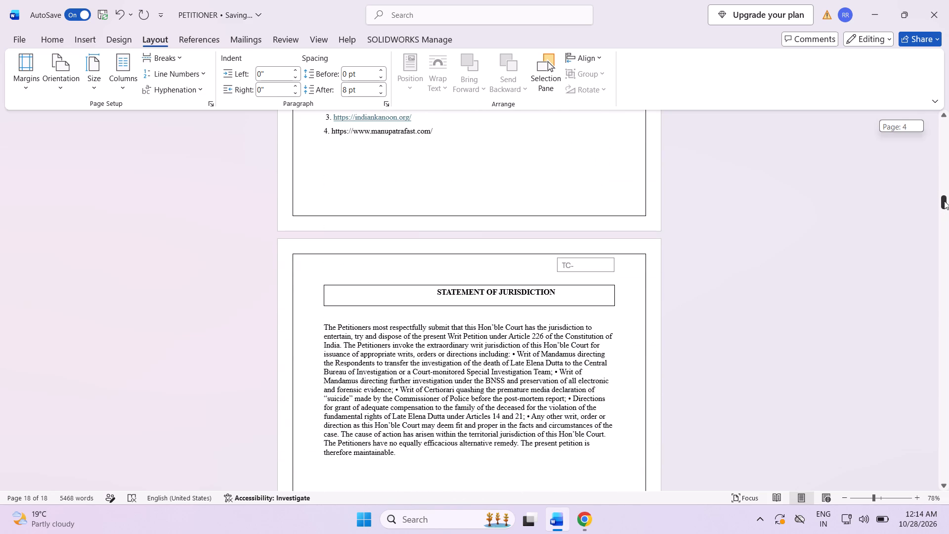
drag(944, 201, 942, 205)
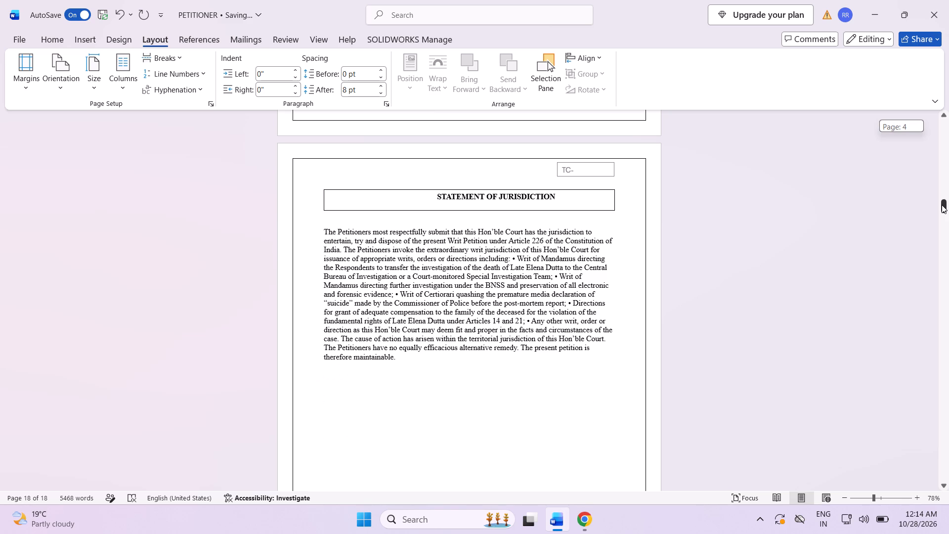
drag(942, 205, 948, 226)
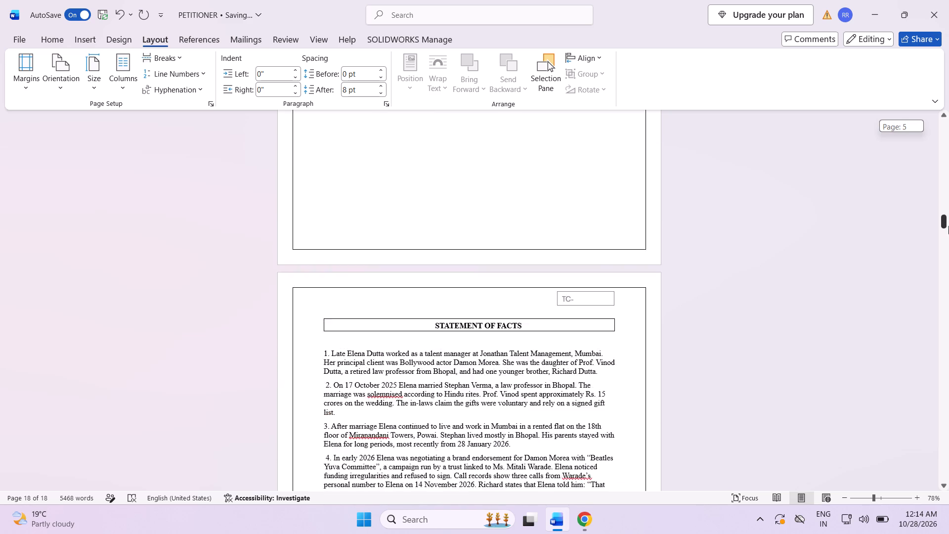
drag(948, 226, 948, 270)
right_drag(948, 294, 948, 276)
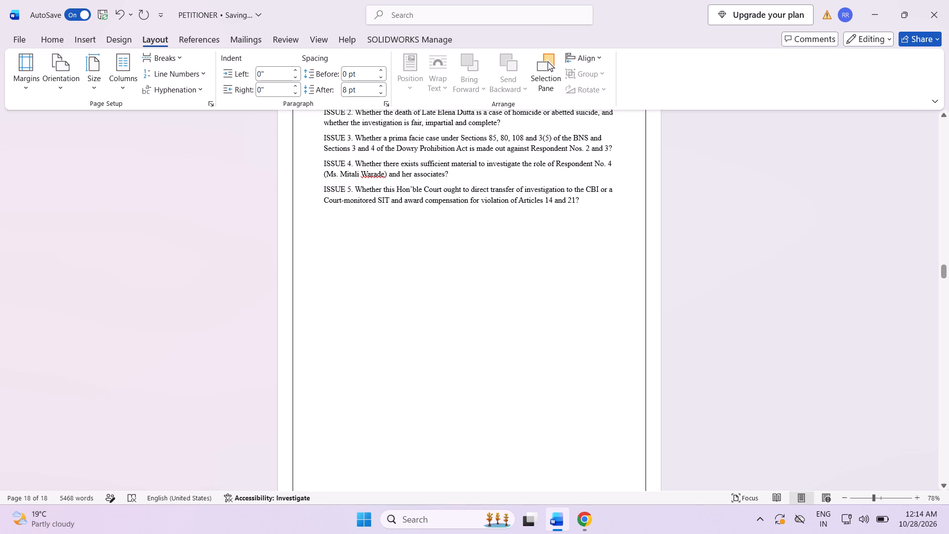
scroll(675, 204, up, 16)
scroll(675, 204, up, 15)
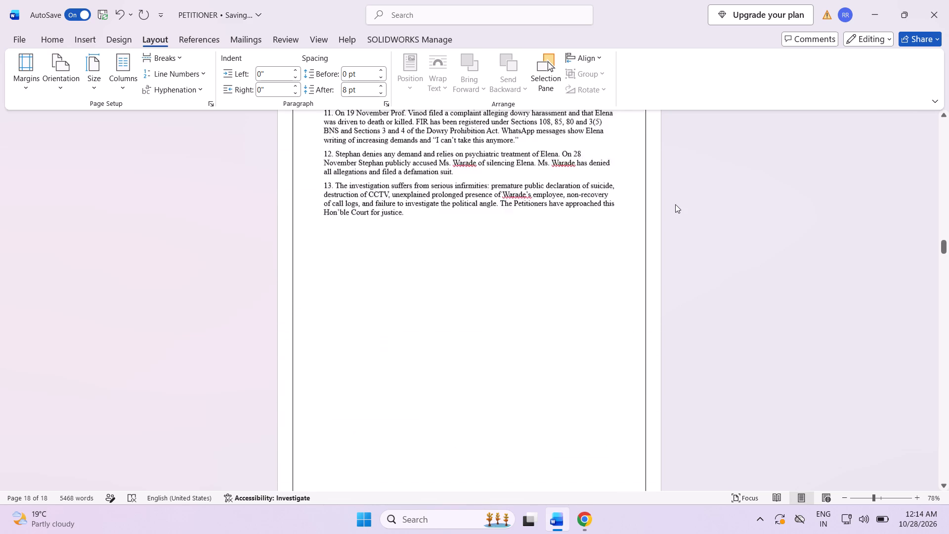
scroll(675, 204, up, 2)
Check the formatting from the cover page through the abbreviations and authorities pages to the final additional legal submission.
drag(940, 248, 931, 121)
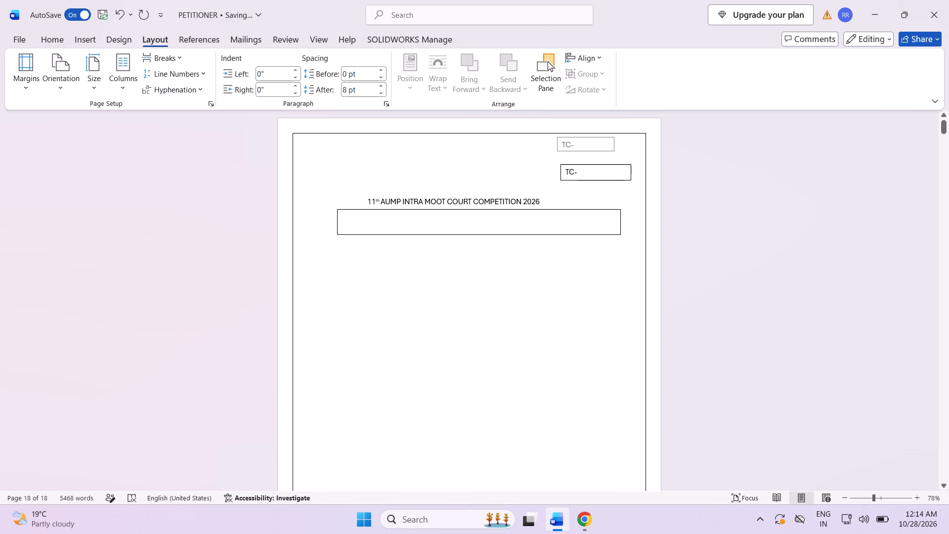
scroll(579, 203, down, 16)
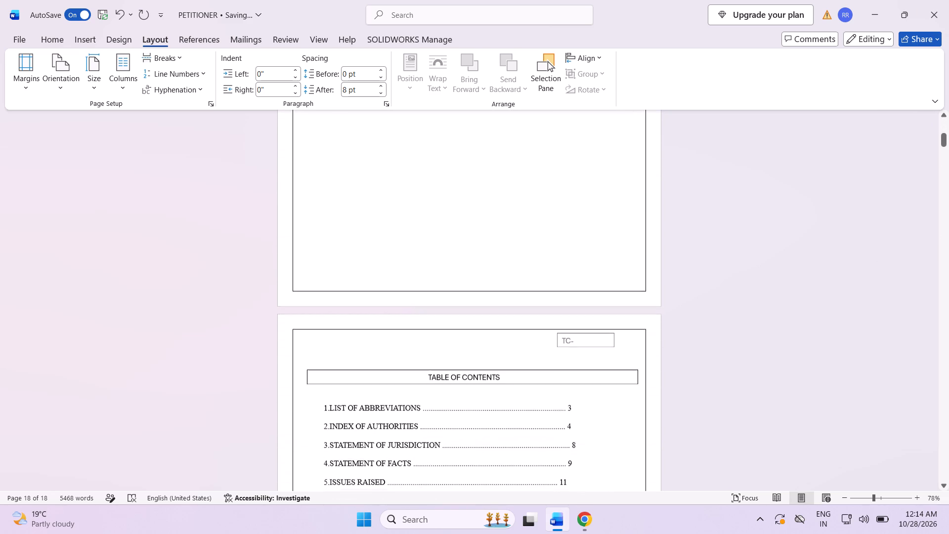
scroll(579, 217, down, 9)
scroll(579, 217, down, 16)
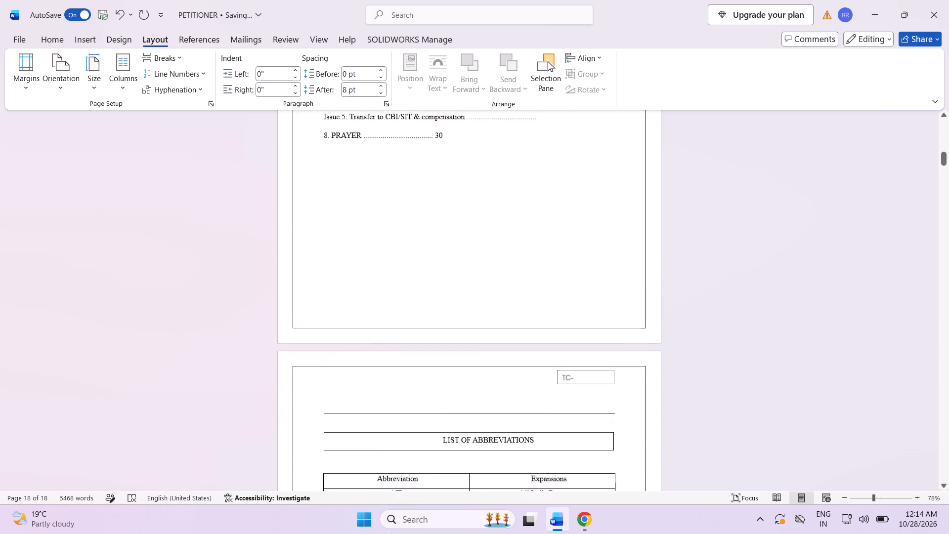
scroll(577, 217, down, 16)
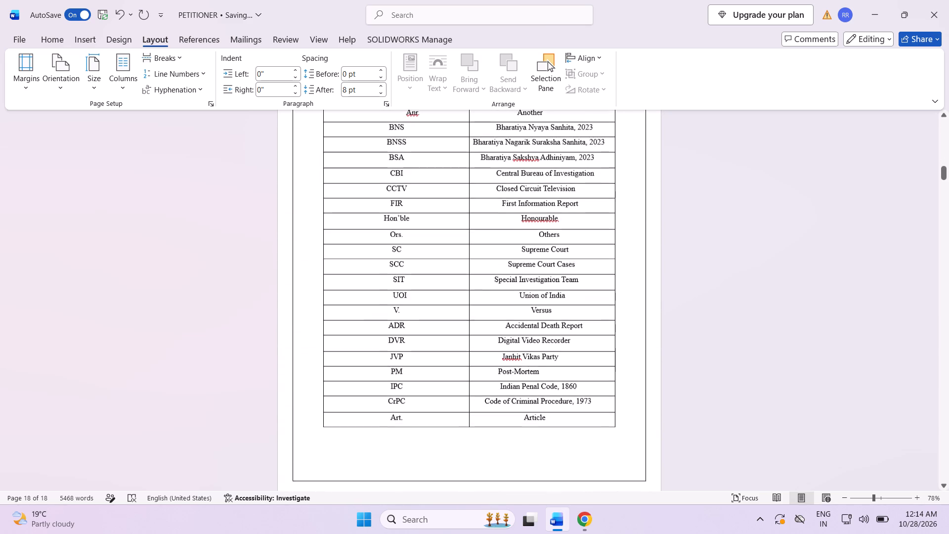
scroll(590, 216, down, 15)
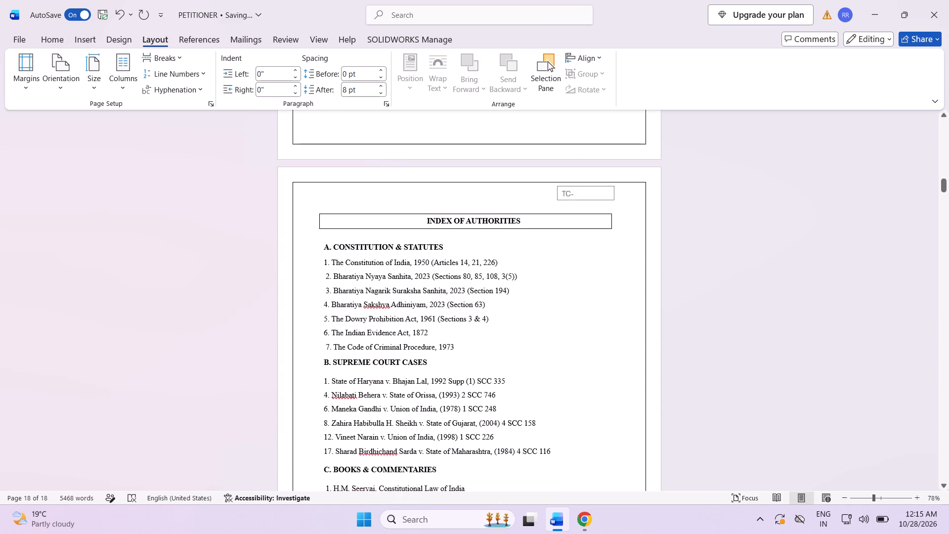
scroll(589, 216, down, 1)
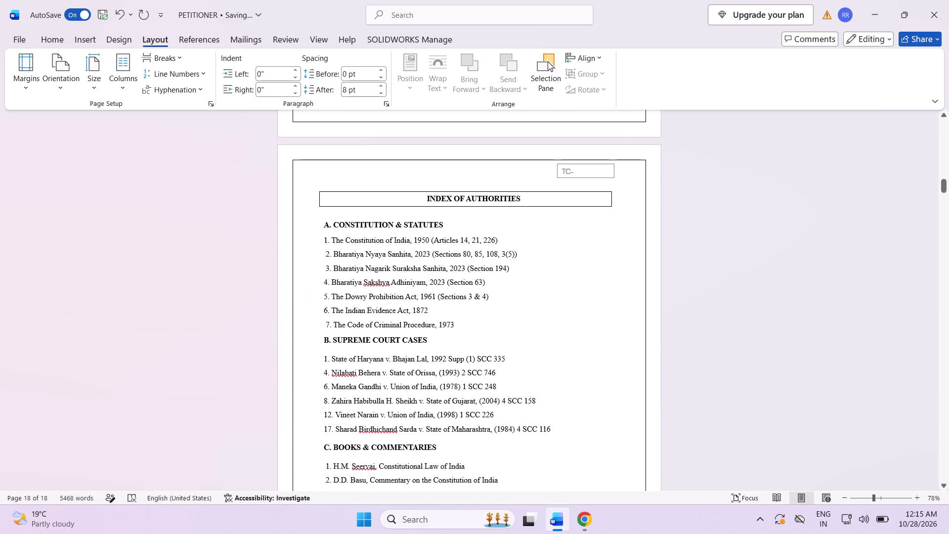
scroll(589, 216, down, 14)
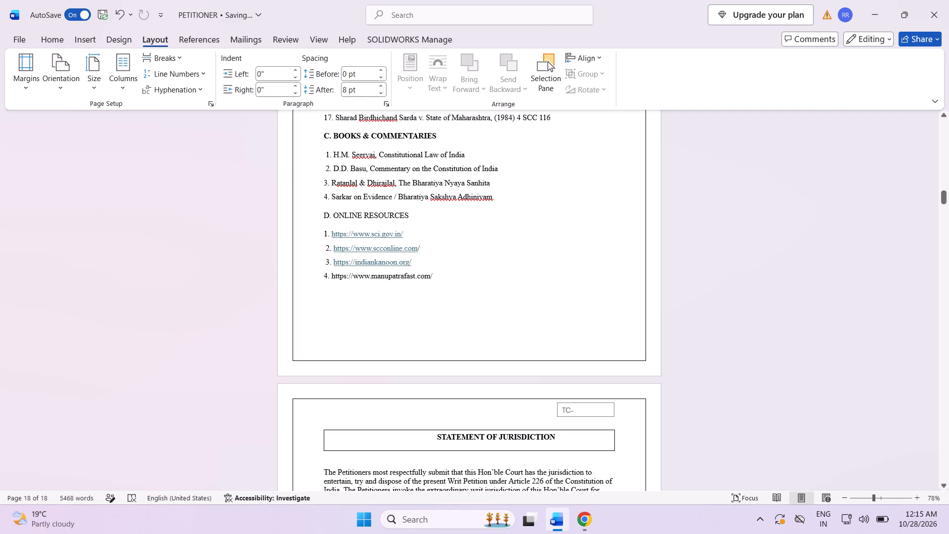
scroll(810, 208, down, 6)
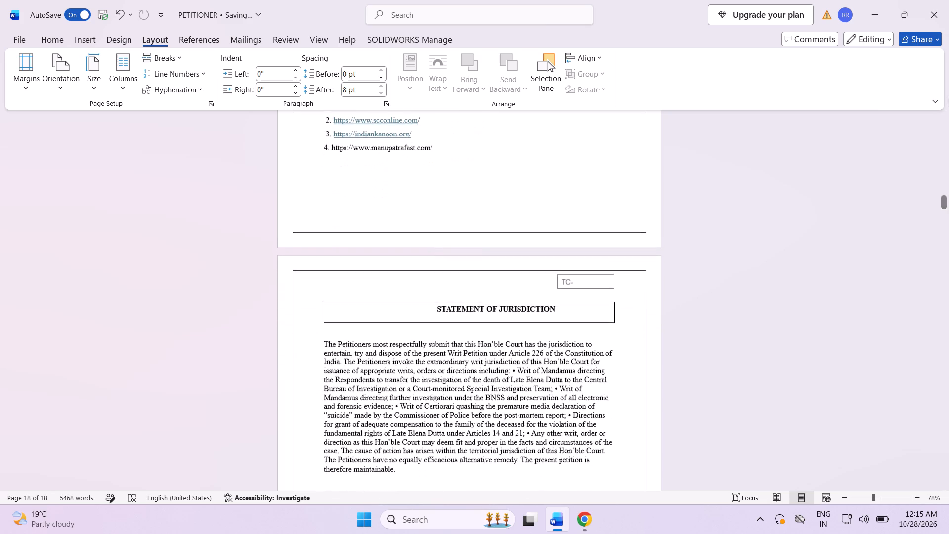
drag(945, 200, 948, 390)
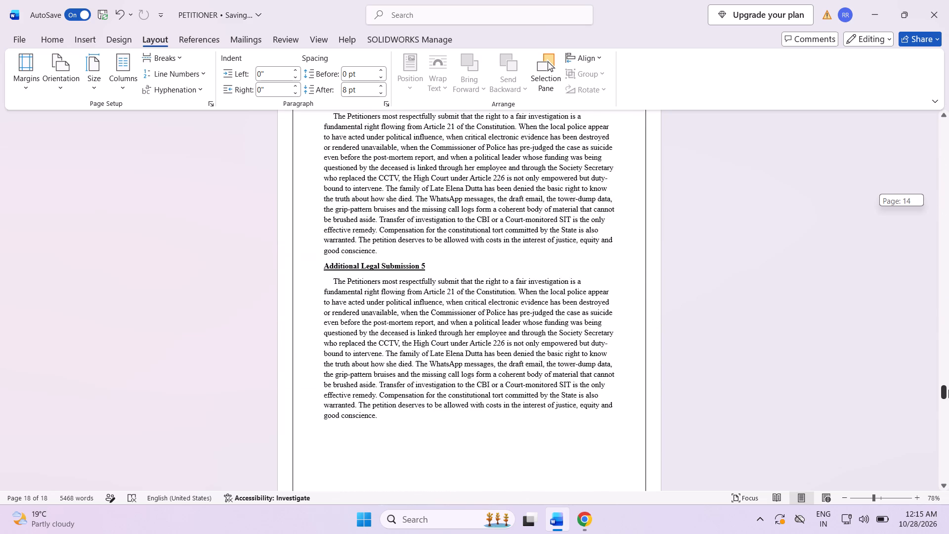
drag(948, 390, 941, 485)
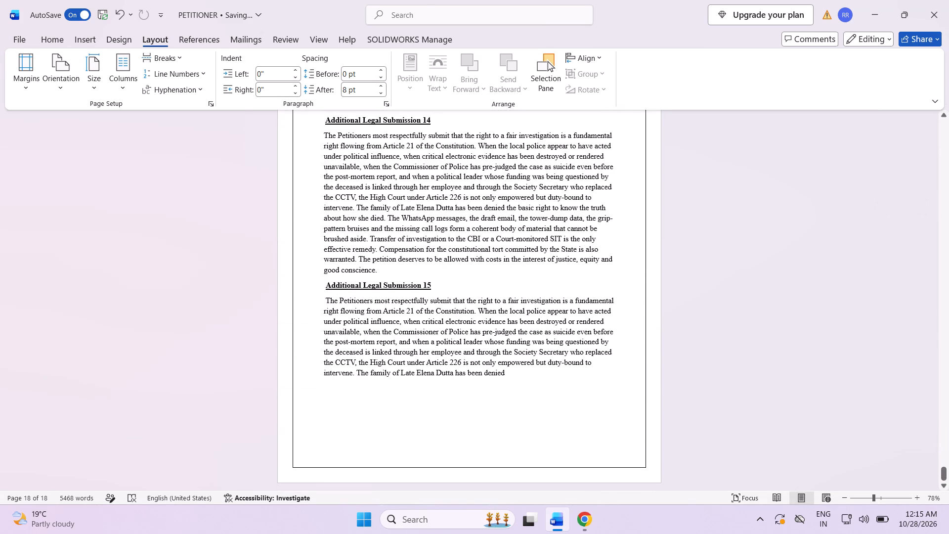